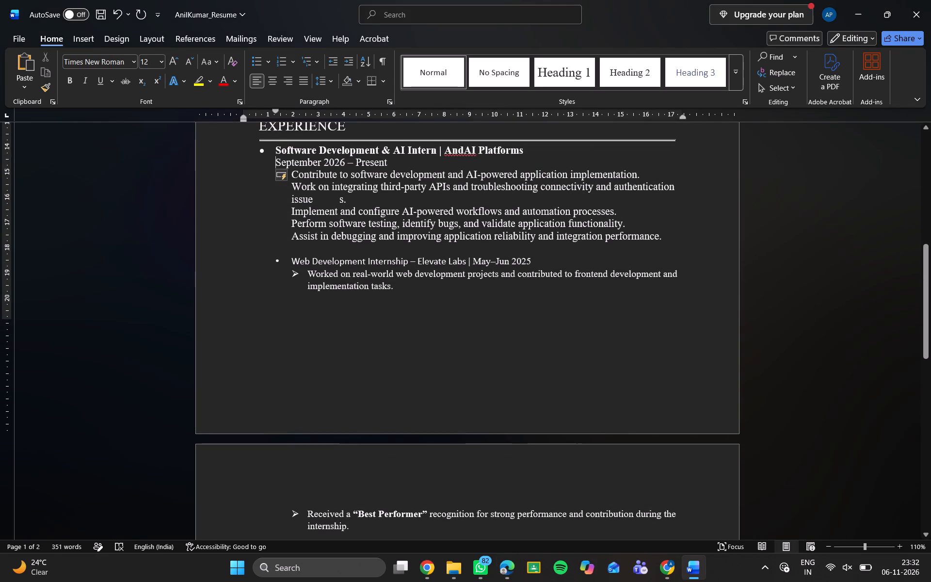
{"action": "left_click", "coordinate": [291, 177]}
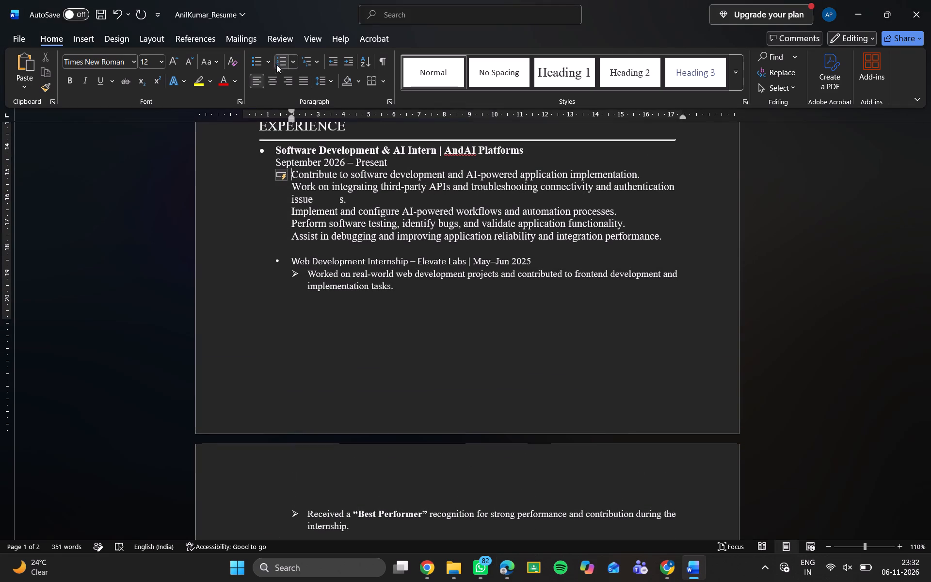
{"action": "left_click", "coordinate": [273, 64]}
{"action": "left_click", "coordinate": [297, 159]}
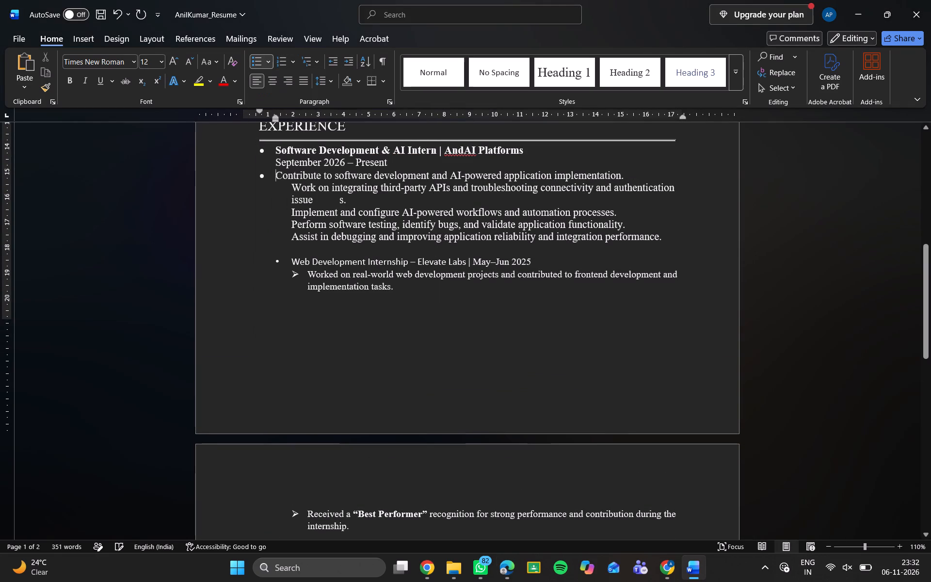
{"action": "key", "text": "Tab"}
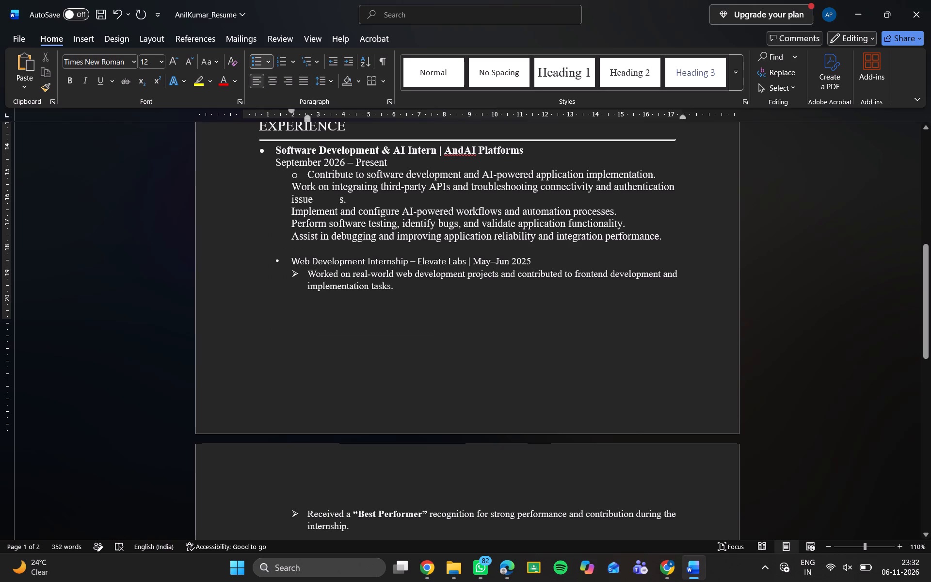
Turn the AndAI lines about third-party APIs and AI-powered workflows into separate hollow-circle bullets at the same level as the first description line.
{"action": "left_click", "coordinate": [288, 183]}
{"action": "key", "text": "BackSpace"}
{"action": "key", "text": "Return"}
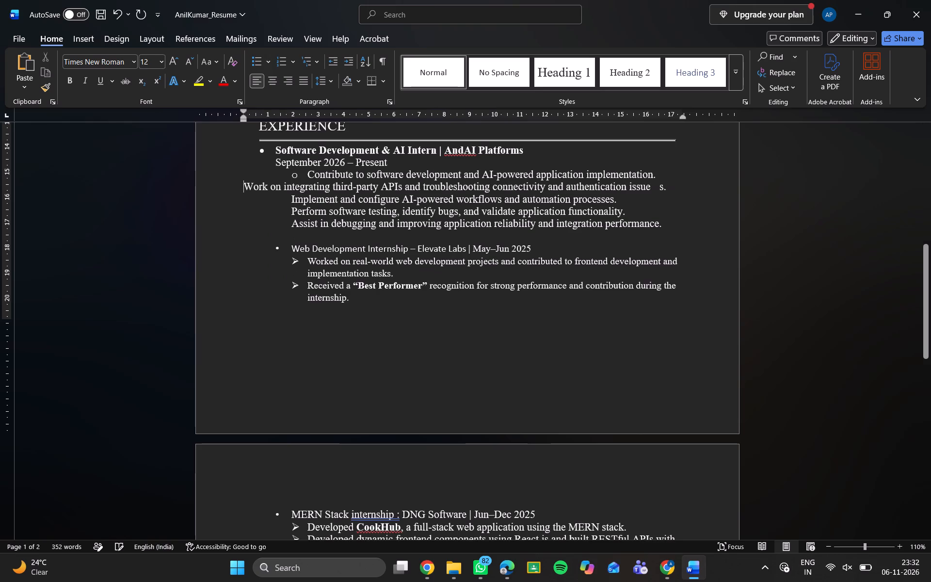
{"action": "key", "text": "BackSpace"}
{"action": "key", "text": "BackSpace"}
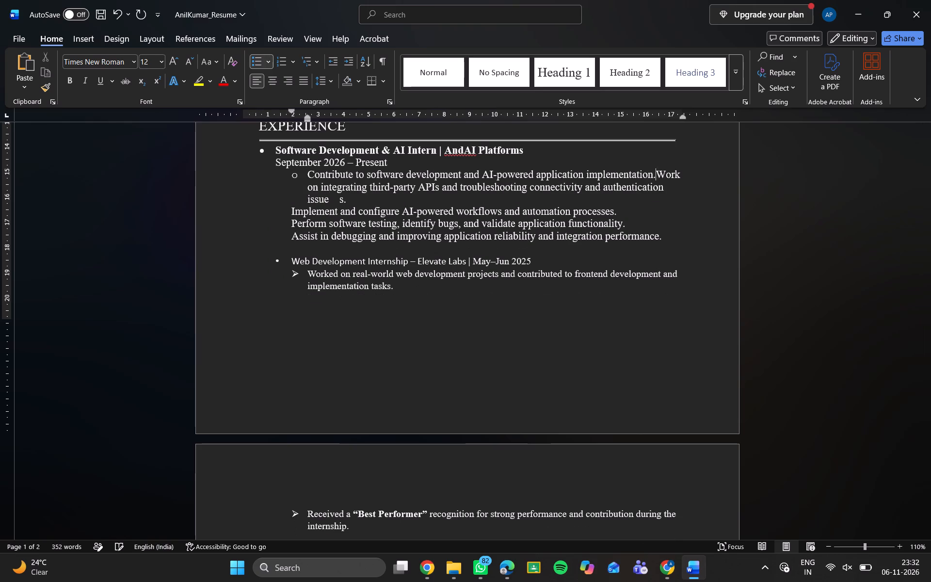
{"action": "key", "text": "Return"}
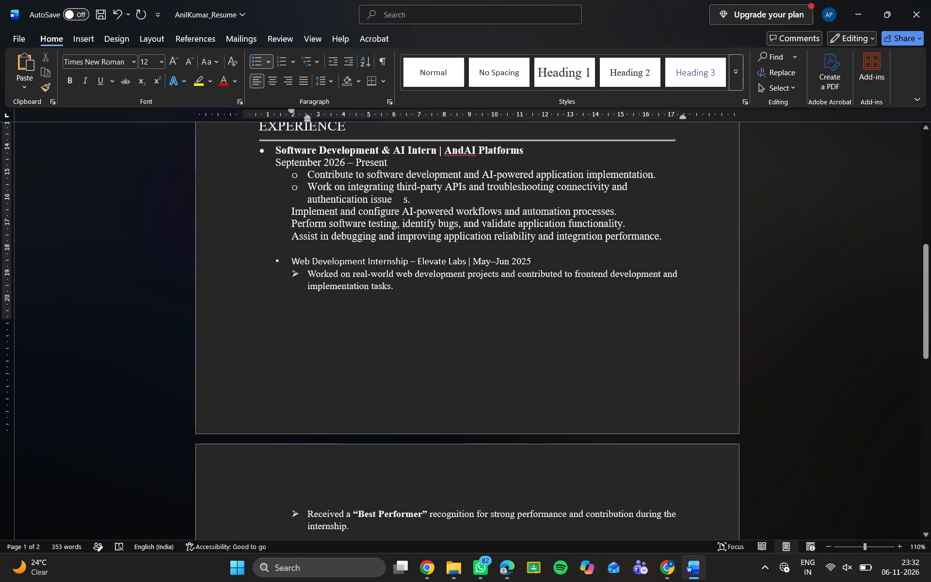
{"action": "left_click", "coordinate": [289, 214]}
{"action": "key", "text": "BackSpace"}
{"action": "key", "text": "BackSpace"}
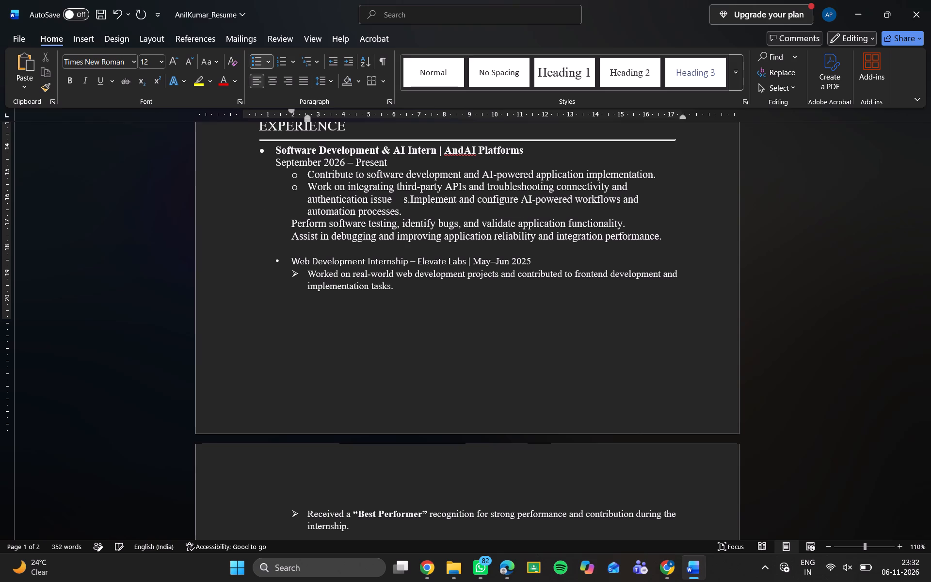
{"action": "key", "text": "Return"}
Remove the stray gap inside the word "issues" in the third-party APIs bullet.
{"action": "left_click", "coordinate": [400, 203]}
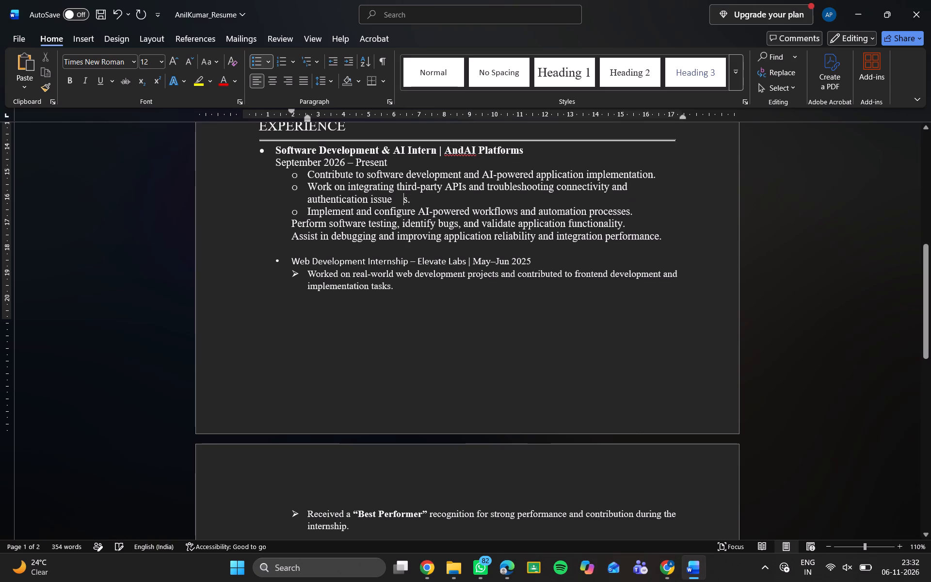
{"action": "key", "text": "BackSpace"}
Turn the AndAI lines about software testing and debugging into separate hollow-circle bullets matching the ones above.
{"action": "left_click", "coordinate": [290, 225]}
{"action": "key", "text": "BackSpace"}
{"action": "key", "text": "BackSpace"}
{"action": "key", "text": "Return"}
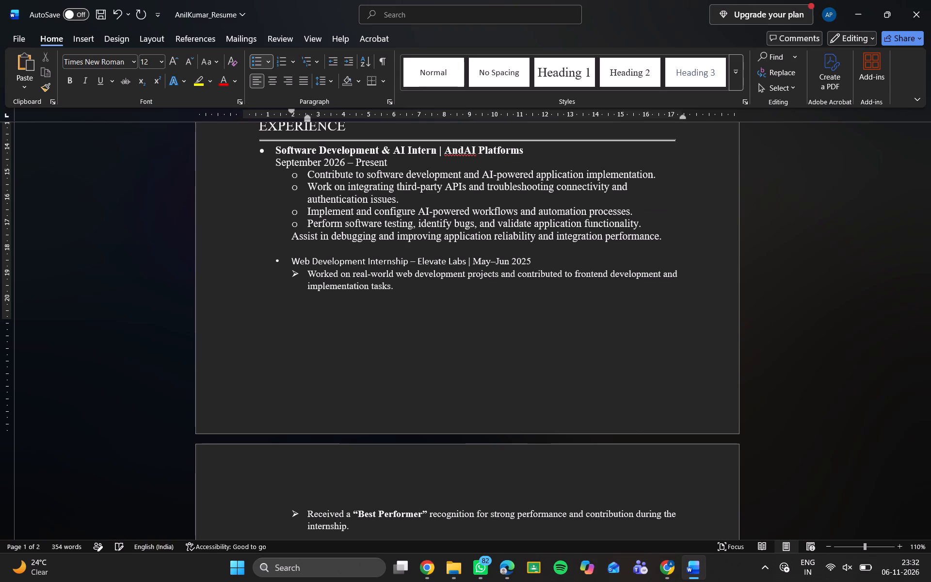
{"action": "key", "text": "BackSpace"}
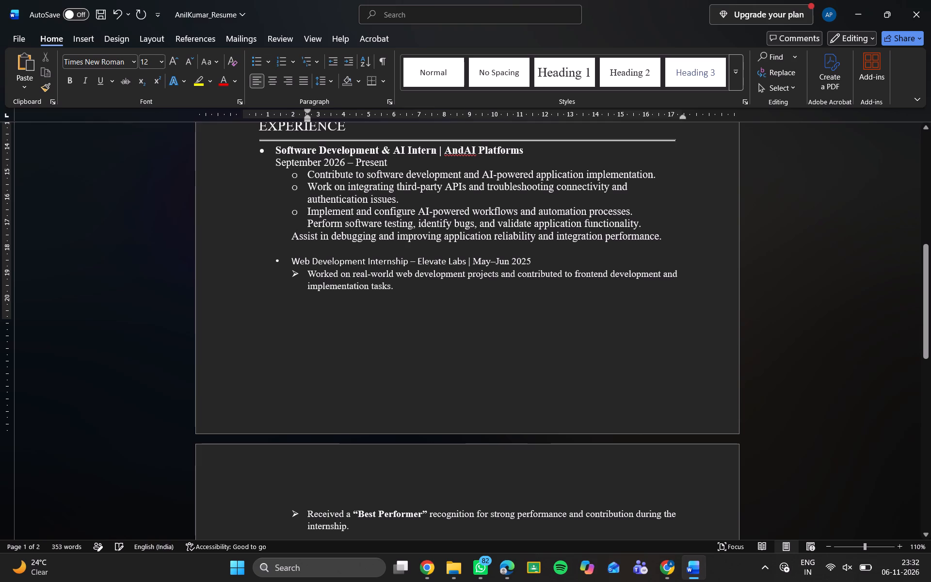
{"action": "key", "text": "ctrl+z"}
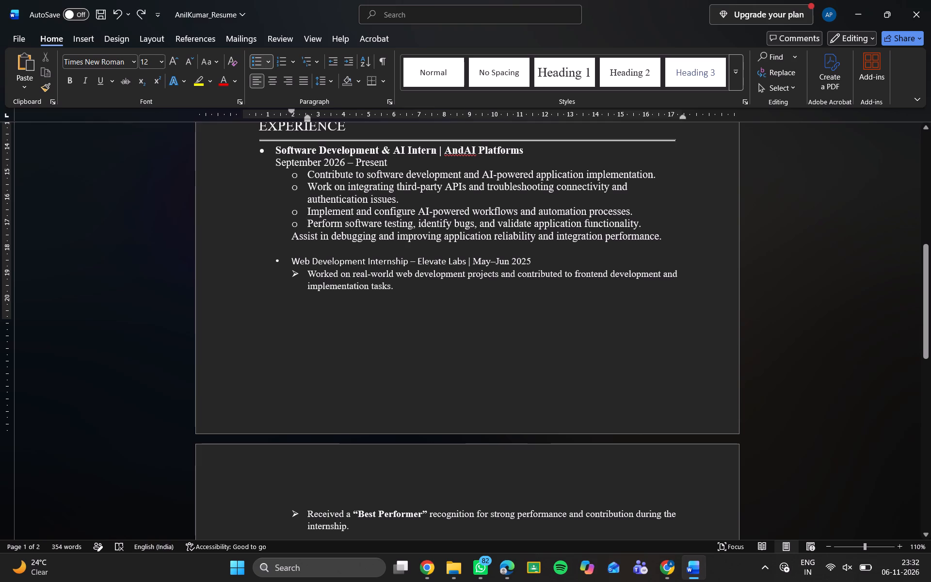
{"action": "left_click", "coordinate": [292, 236]}
{"action": "key", "text": "BackSpace"}
{"action": "key", "text": "BackSpace"}
{"action": "key", "text": "Return"}
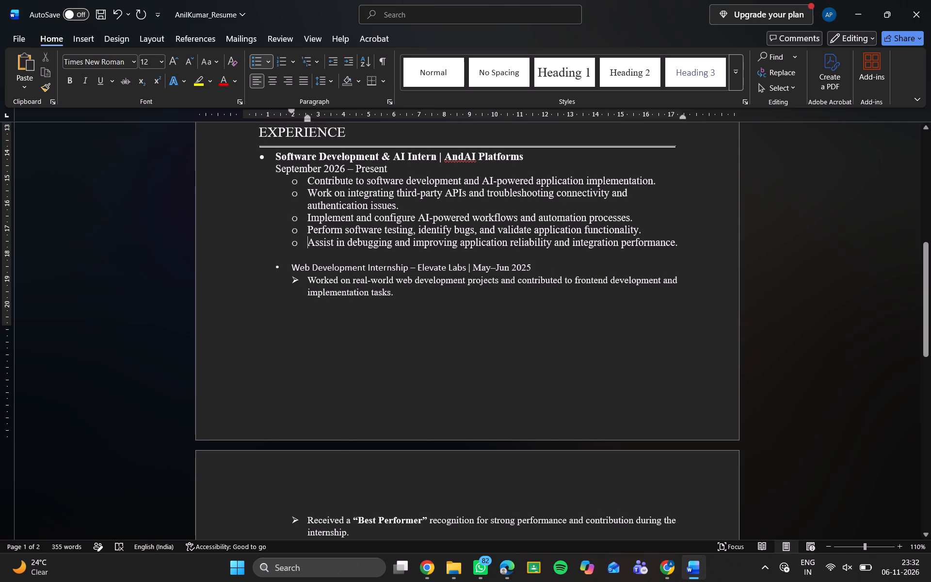
Replace the indented bullet of the "Web Development Internship – Elevate Labs" title with a first-level round bullet matching the AndAI Platforms title.
{"action": "left_click", "coordinate": [289, 271]}
{"action": "key", "text": "BackSpace"}
{"action": "key", "text": "BackSpace"}
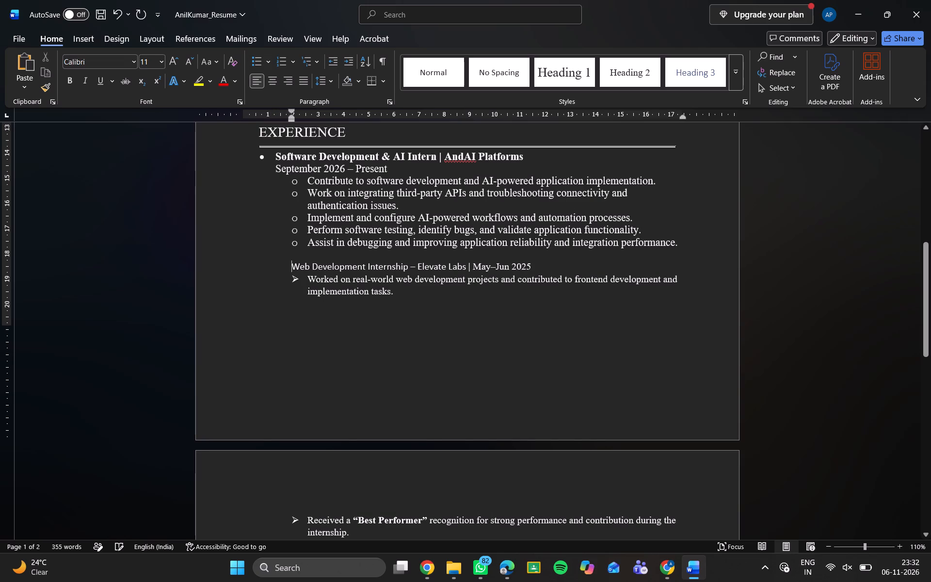
{"action": "left_click", "coordinate": [254, 65]}
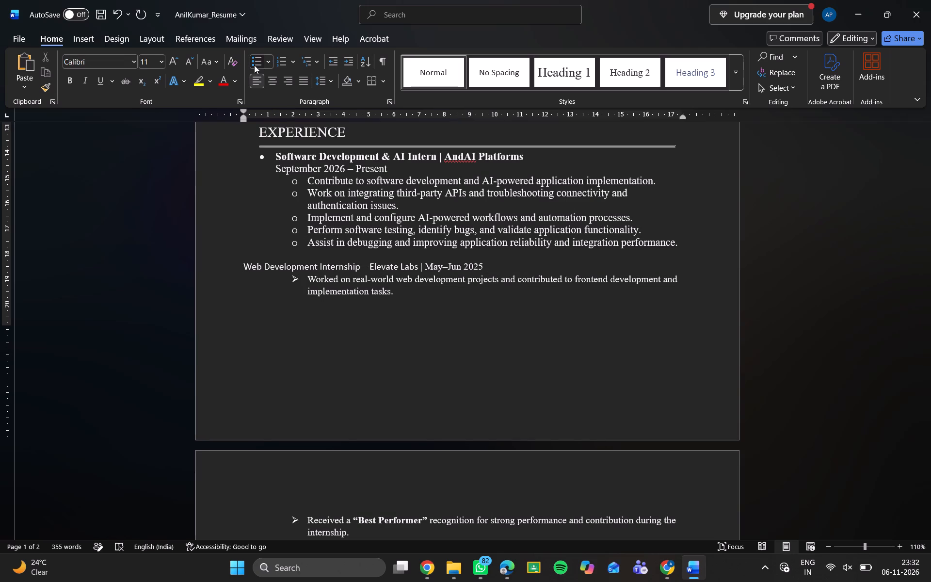
Replace the arrow bullet of the Elevate Labs line about real-world web development projects with a second-level hollow-circle bullet.
{"action": "left_click", "coordinate": [303, 285]}
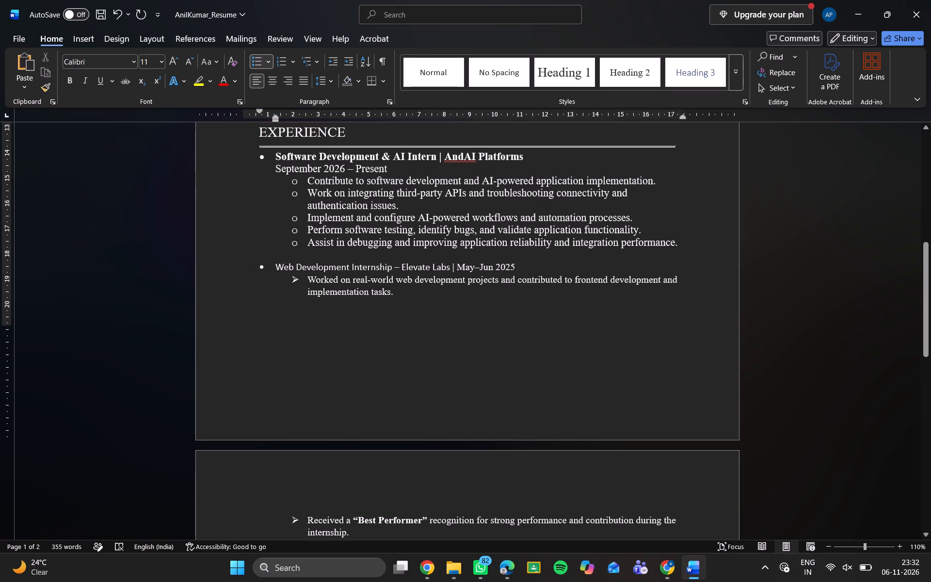
{"action": "key", "text": "BackSpace"}
{"action": "key", "text": "BackSpace"}
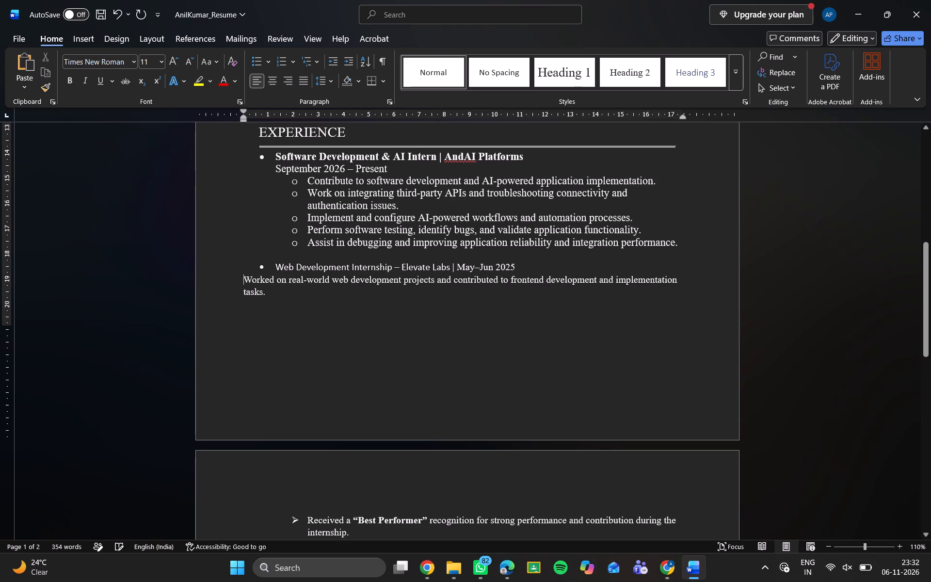
{"action": "left_click", "coordinate": [272, 60]}
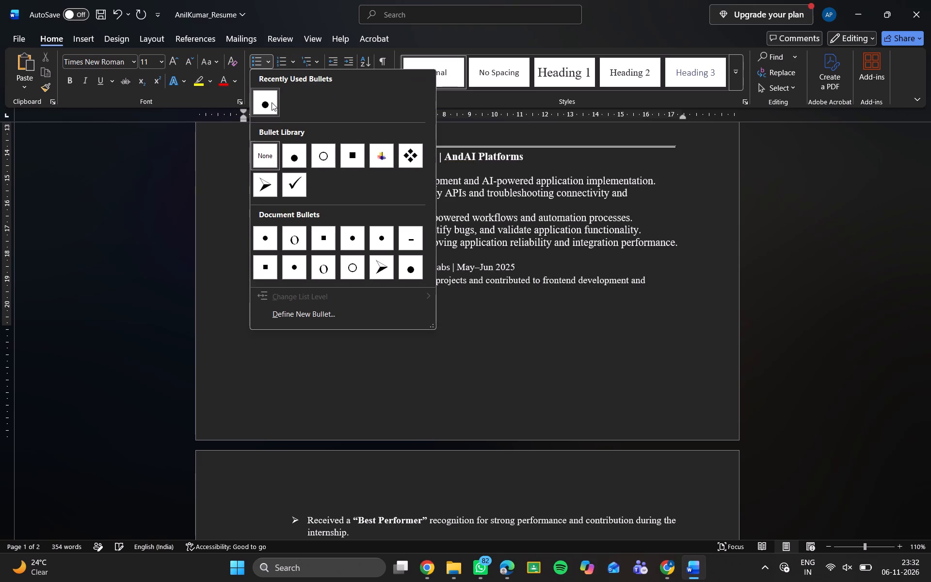
{"action": "left_click", "coordinate": [272, 102]}
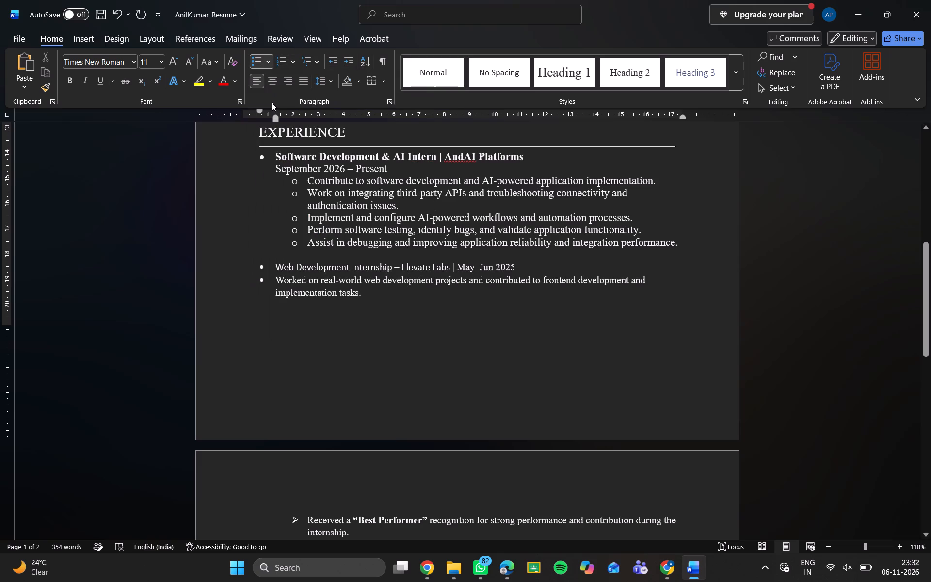
{"action": "key", "text": "BackSpace"}
{"action": "left_click", "coordinate": [272, 102]}
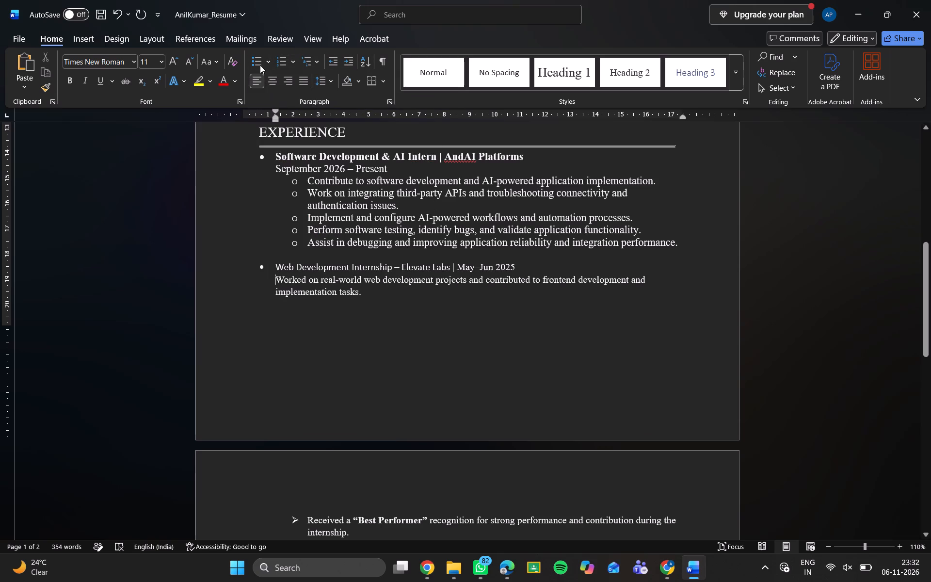
{"action": "left_click", "coordinate": [258, 63]}
{"action": "key", "text": "Tab"}
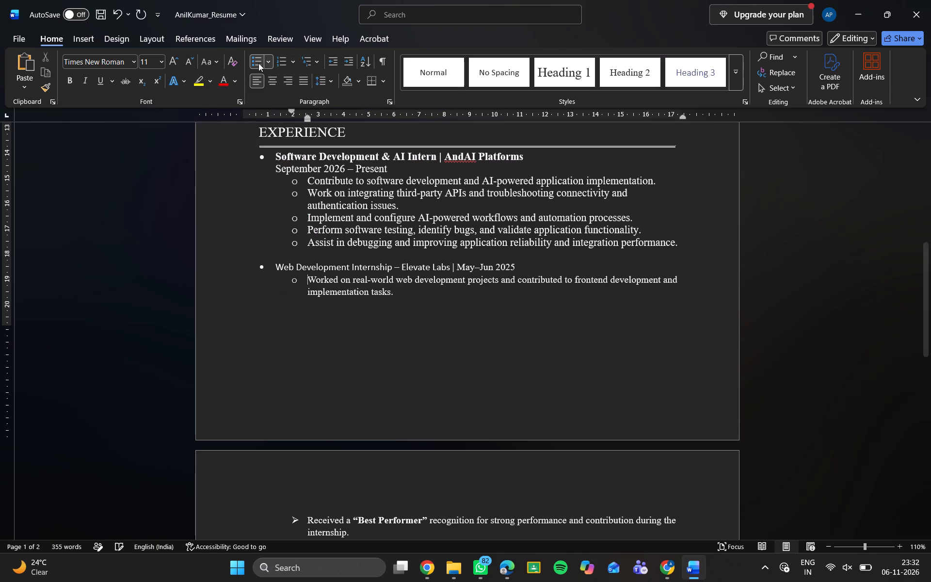
Turn the Elevate Labs "Best Performer" line into a separate hollow-circle bullet at the same level as the line above.
{"action": "scroll", "coordinate": [256, 208], "scroll_direction": "down", "scroll_amount": 1}
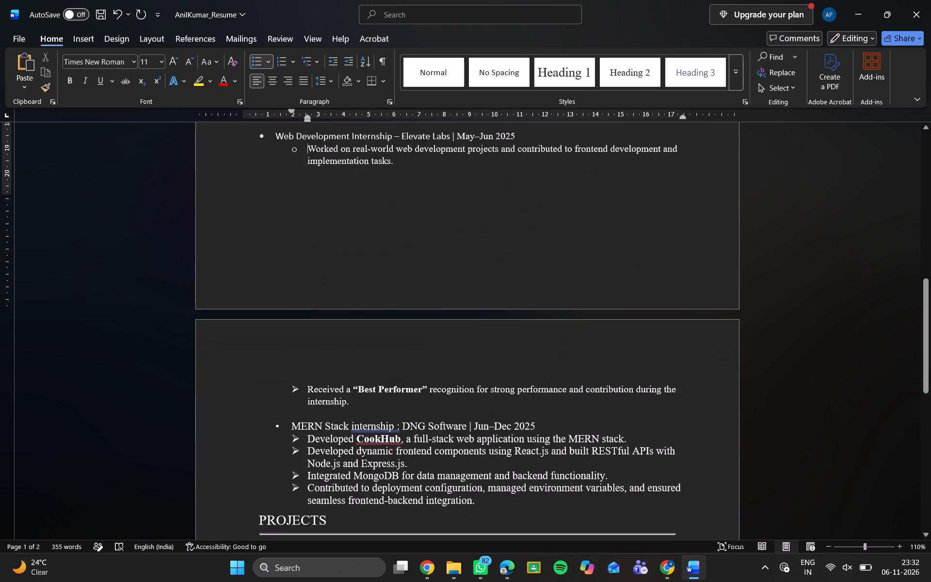
{"action": "left_click", "coordinate": [310, 384]}
{"action": "key", "text": "BackSpace"}
{"action": "key", "text": "BackSpace"}
{"action": "key", "text": "BackSpace"}
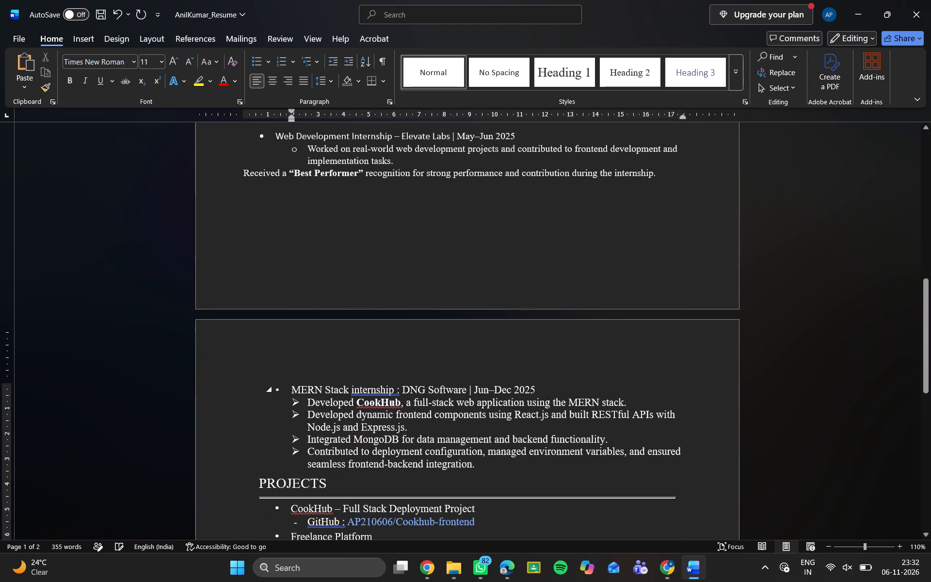
{"action": "key", "text": "Return"}
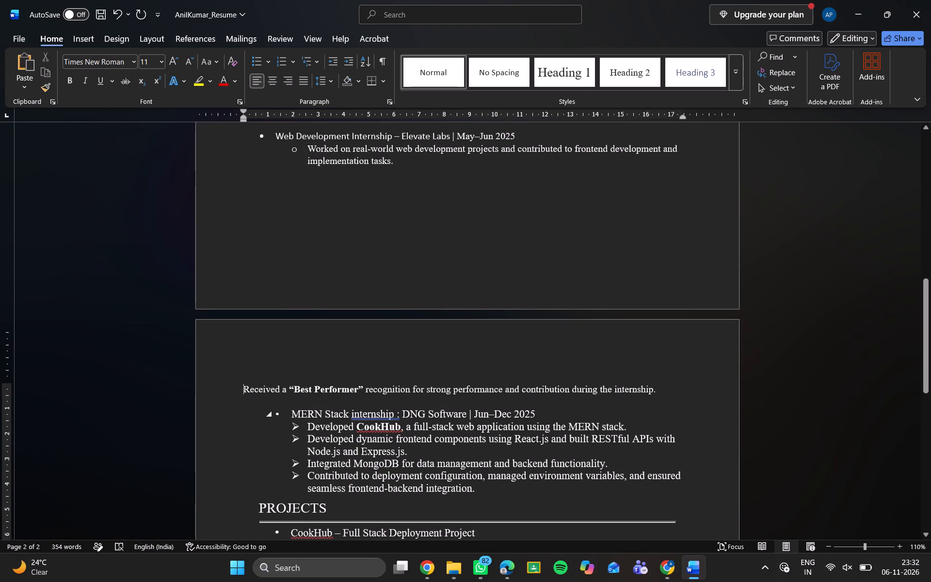
{"action": "left_click", "coordinate": [360, 237]}
{"action": "left_click_drag", "start_coordinate": [360, 237], "coordinate": [354, 297]}
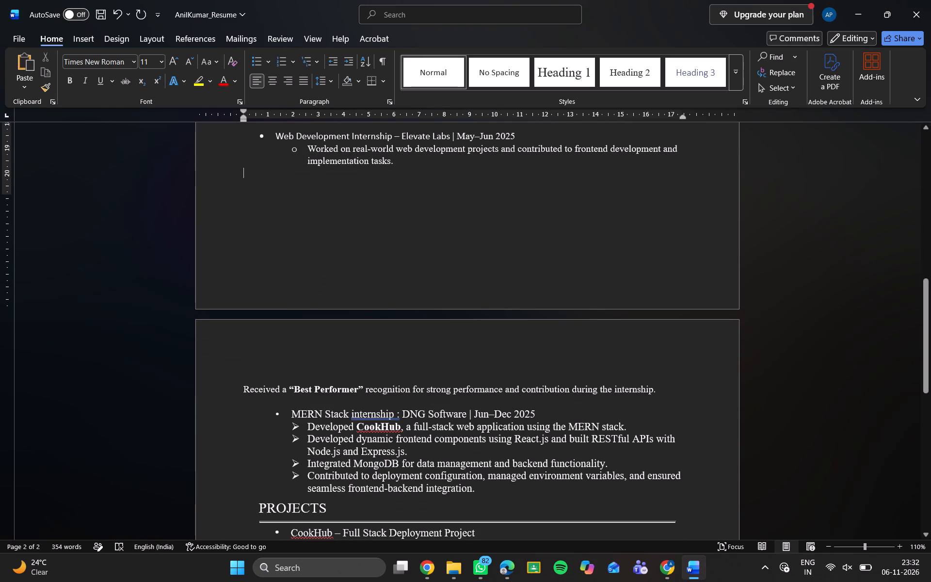
{"action": "key", "text": "Delete"}
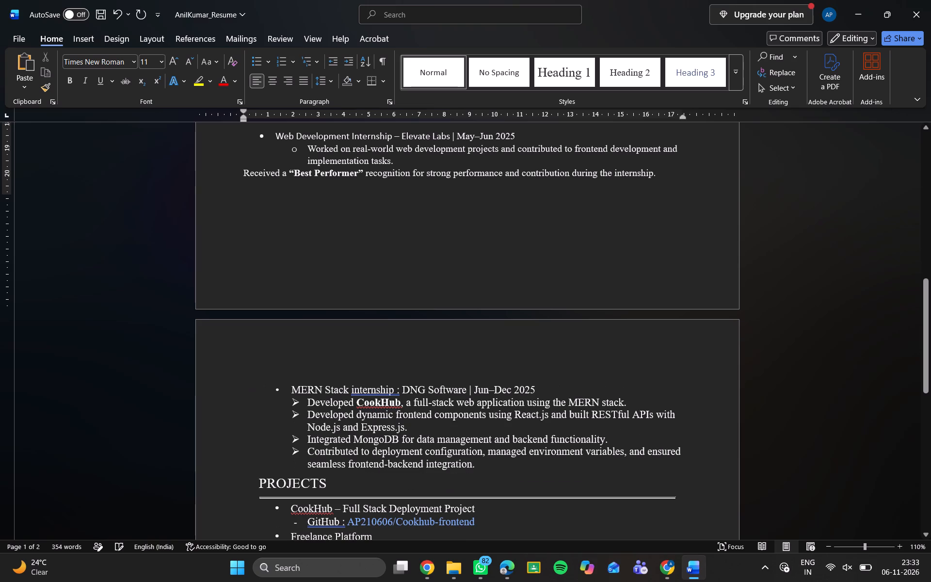
{"action": "key", "text": "Tab"}
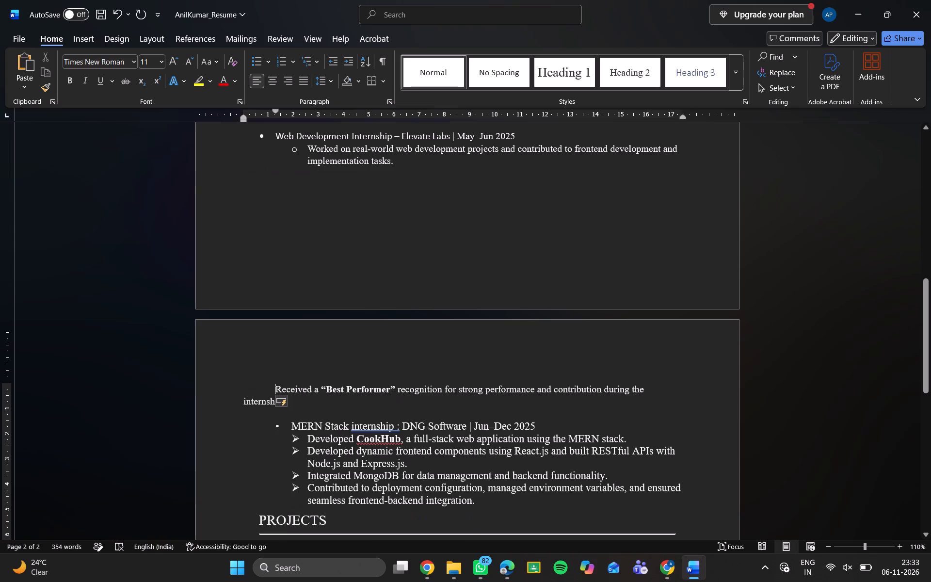
{"action": "key", "text": "ctrl+z"}
{"action": "key", "text": "ctrl+z"}
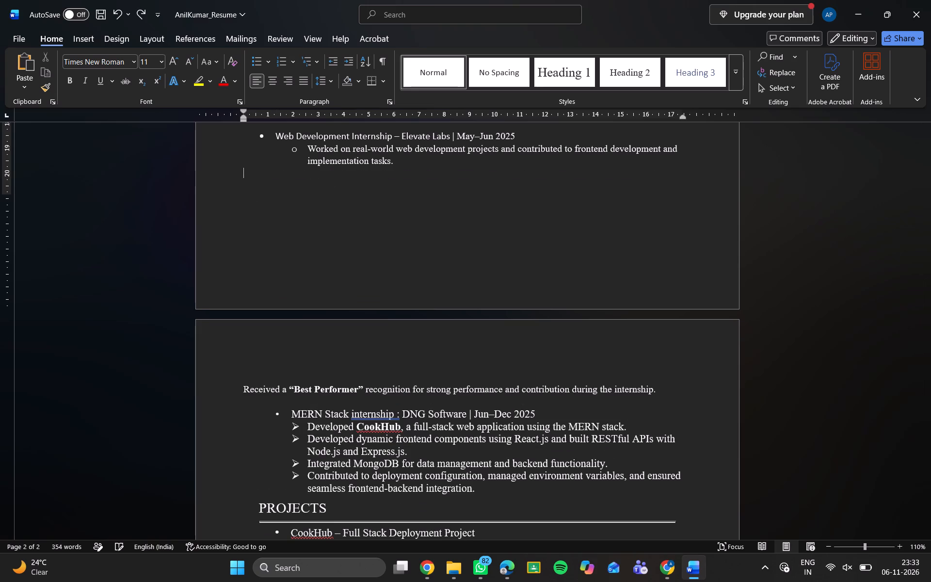
{"action": "key", "text": "ctrl+y"}
{"action": "key", "text": "BackSpace"}
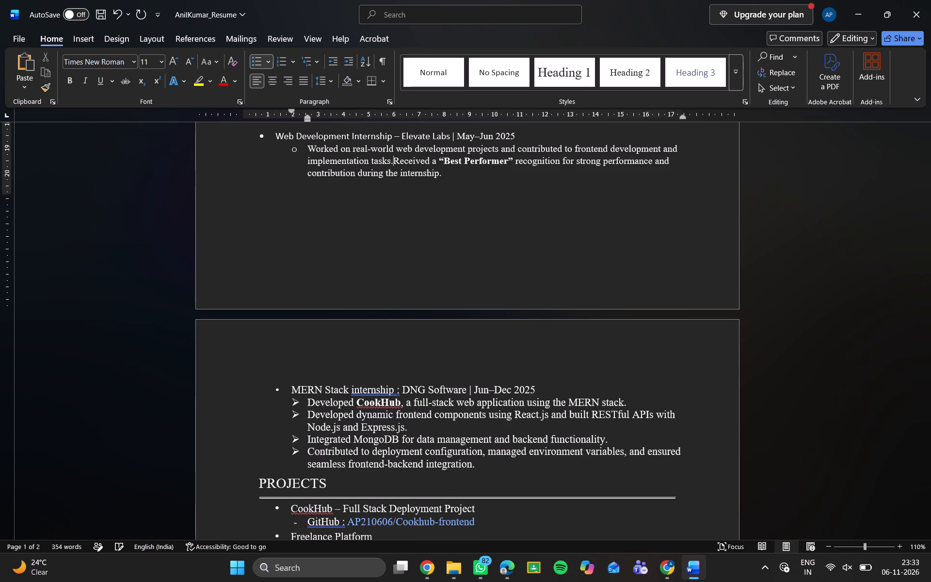
{"action": "key", "text": "Return"}
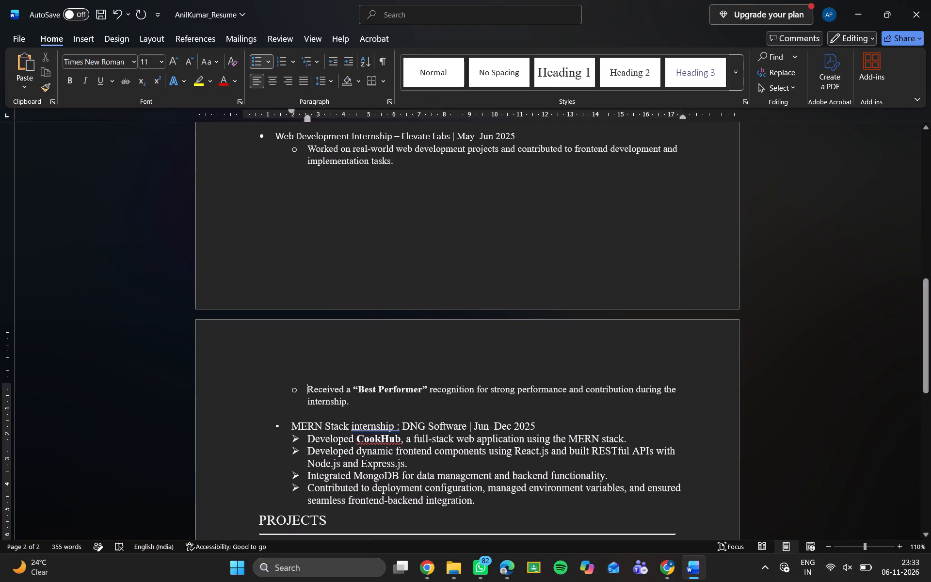
{"action": "left_click_drag", "start_coordinate": [395, 189], "coordinate": [394, 293]}
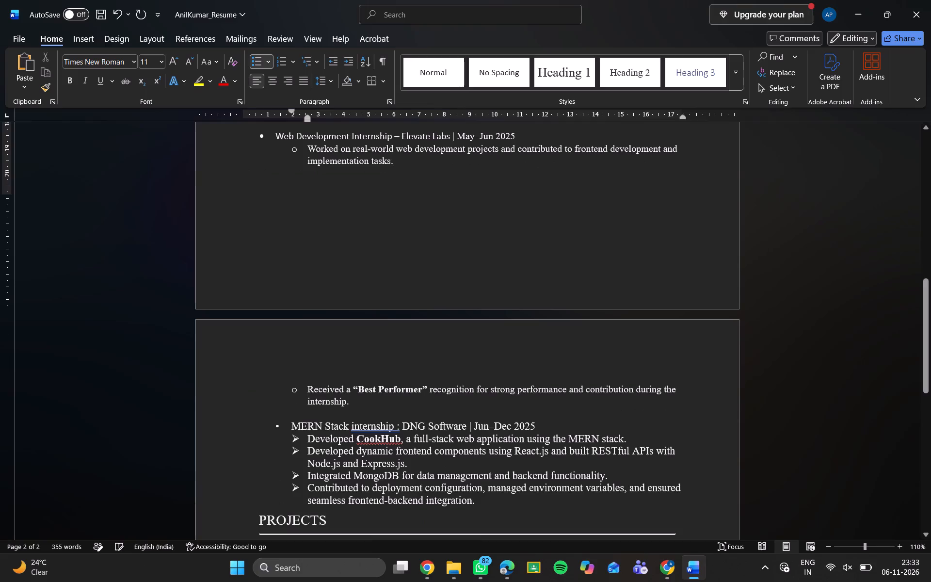
{"action": "scroll", "coordinate": [394, 293], "scroll_direction": "down", "scroll_amount": 1}
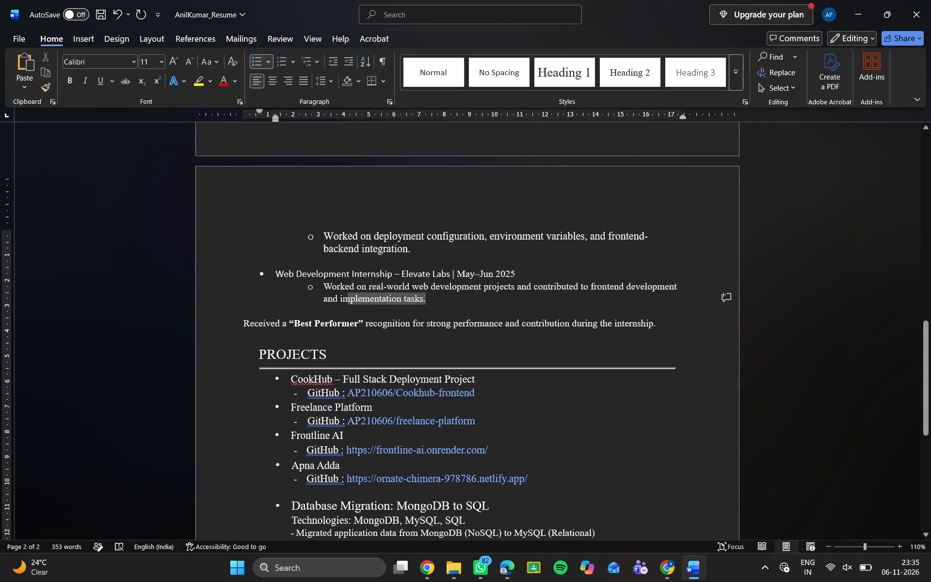
{"action": "left_click_drag", "start_coordinate": [333, 299], "coordinate": [330, 291]}
{"action": "key", "text": "ctrl+v"}
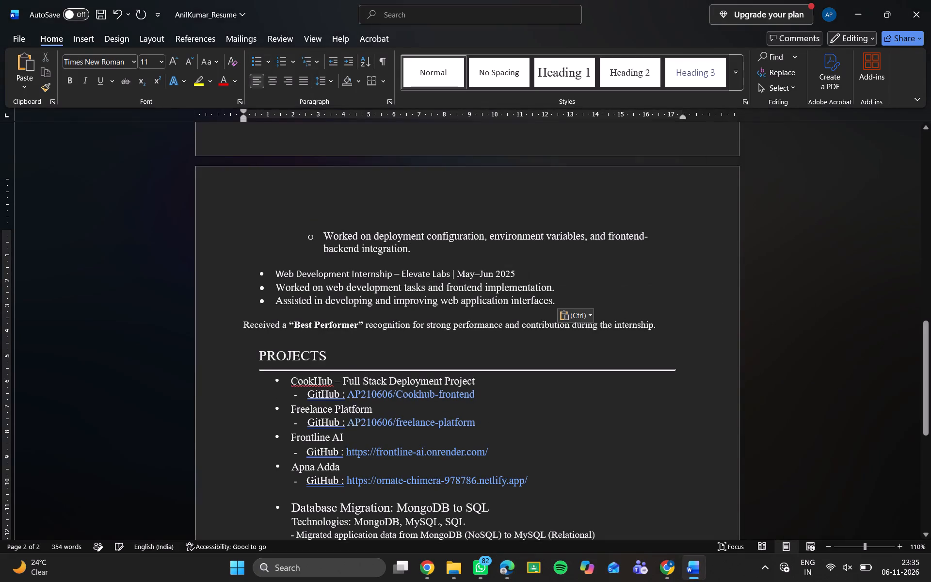
Demote the two pasted Elevate Labs bullets one list level beneath the internship heading, giving them hollow round bullets.
{"action": "left_click_drag", "start_coordinate": [276, 285], "coordinate": [282, 300]}
{"action": "key", "text": "Tab"}
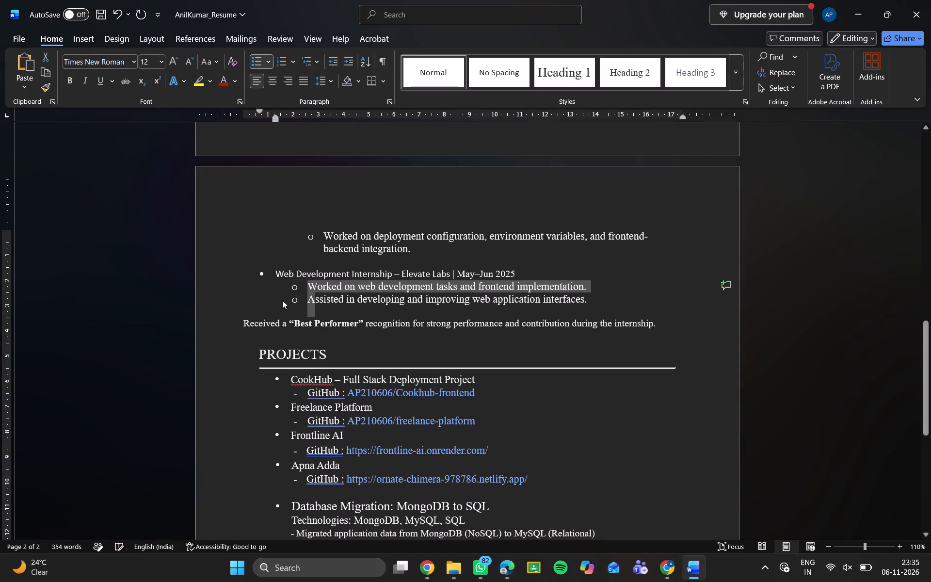
{"action": "key", "text": "Tab"}
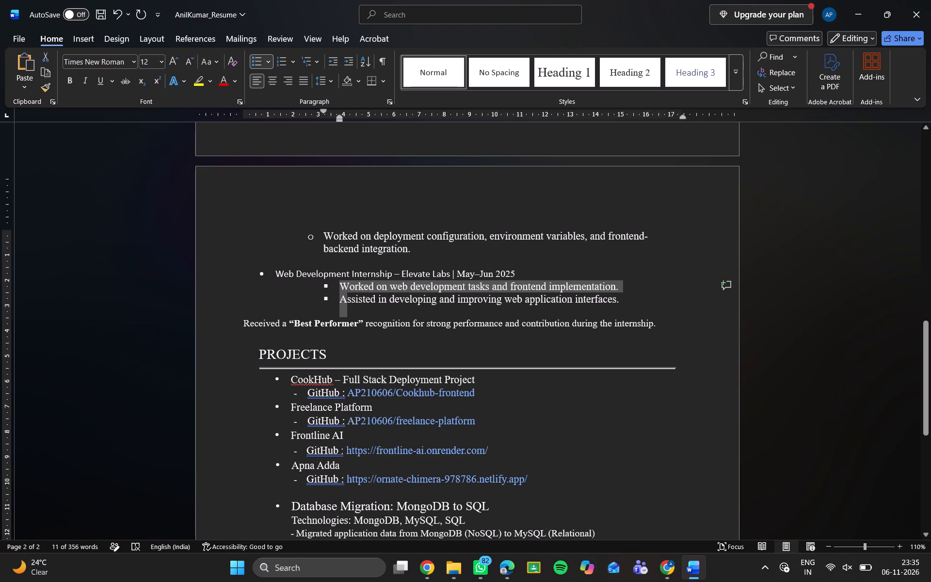
{"action": "key", "text": "ctrl+z"}
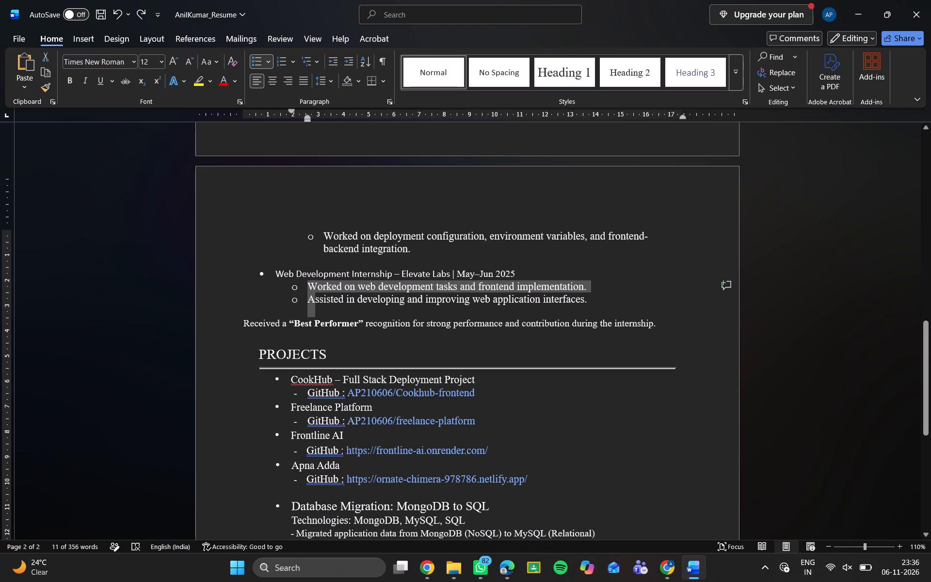
{"action": "left_click", "coordinate": [270, 61]}
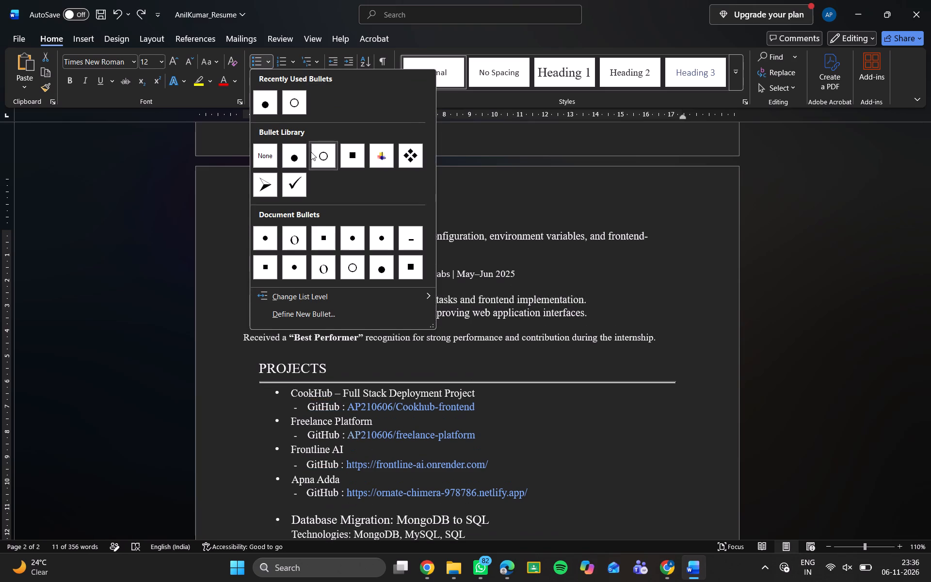
{"action": "left_click", "coordinate": [210, 222]}
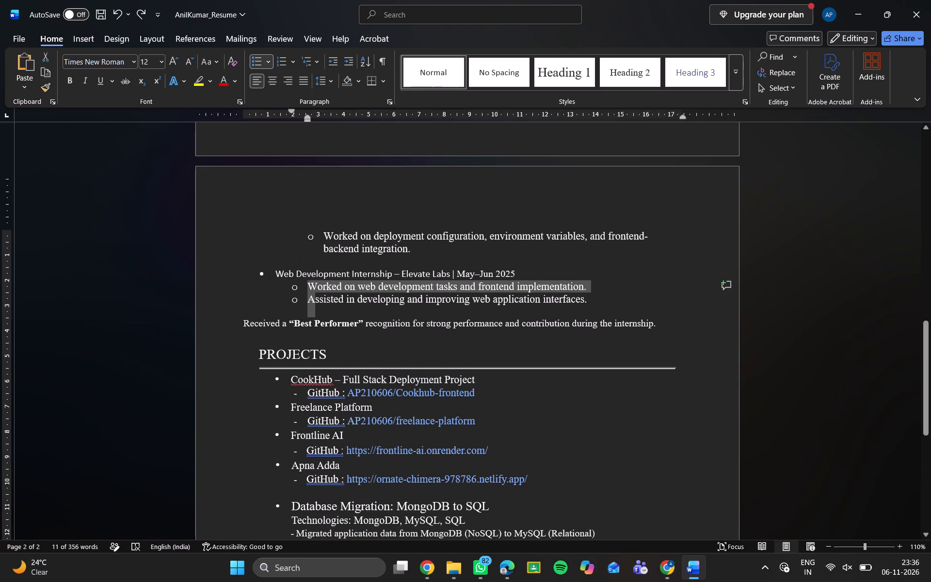
Move the first-line indent of the two Elevate Labs bullets inward to about 2.8 cm, near the hollow bullets of the entry above.
{"action": "left_click", "coordinate": [307, 117]}
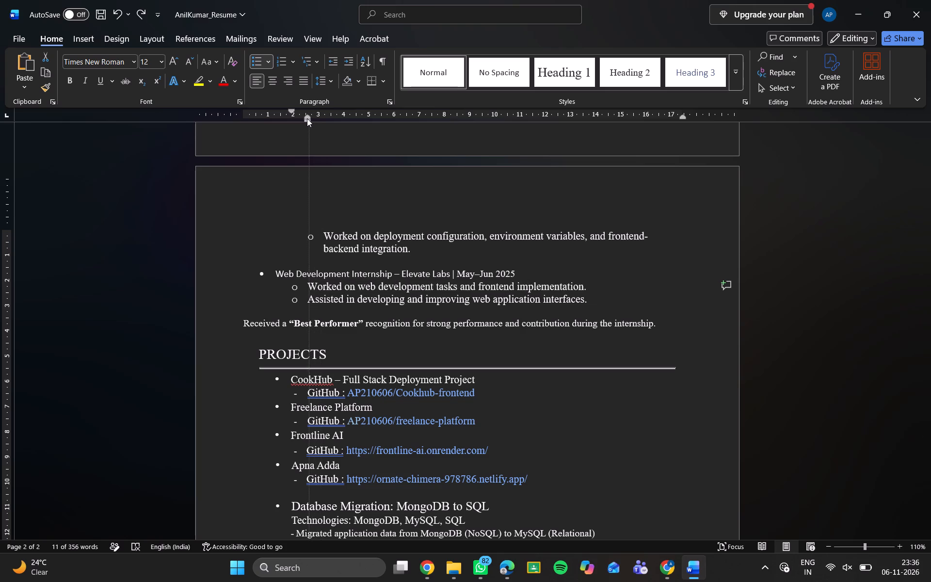
{"action": "left_click_drag", "start_coordinate": [292, 111], "coordinate": [300, 111]}
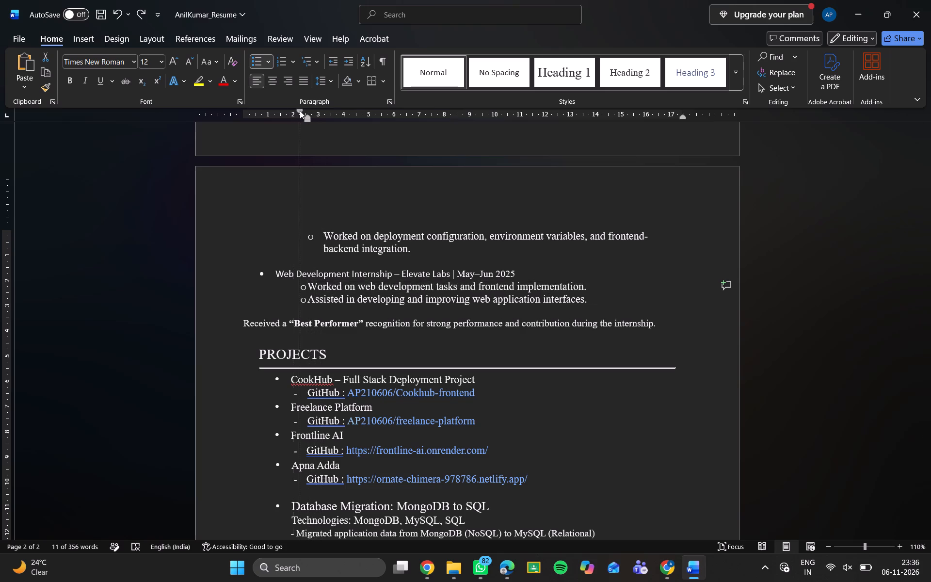
{"action": "left_click_drag", "start_coordinate": [300, 111], "coordinate": [313, 110]}
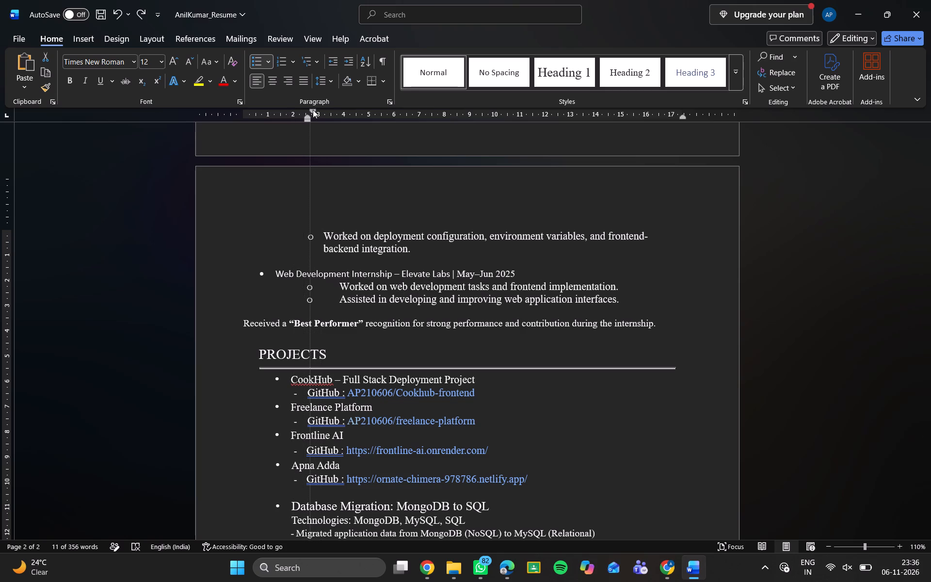
{"action": "left_click_drag", "start_coordinate": [313, 110], "coordinate": [308, 110]}
{"action": "left_click_drag", "start_coordinate": [308, 110], "coordinate": [311, 110]}
Remove the hollow bullet from "Worked on web development tasks and frontend implementation." and place it on a line break beneath the Elevate Labs heading.
{"action": "left_click", "coordinate": [339, 286]}
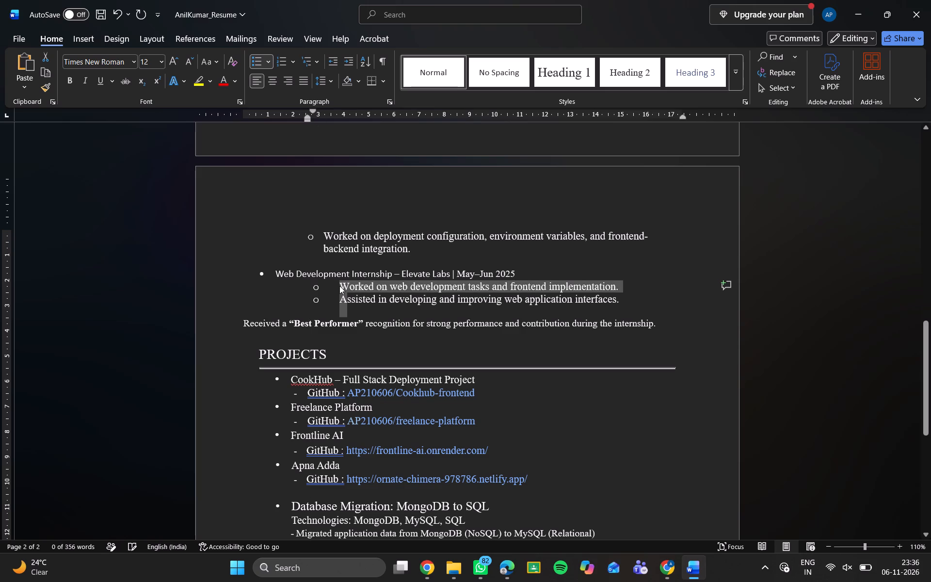
{"action": "key", "text": "BackSpace"}
{"action": "key", "text": "BackSpace"}
{"action": "key", "text": "BackSpace"}
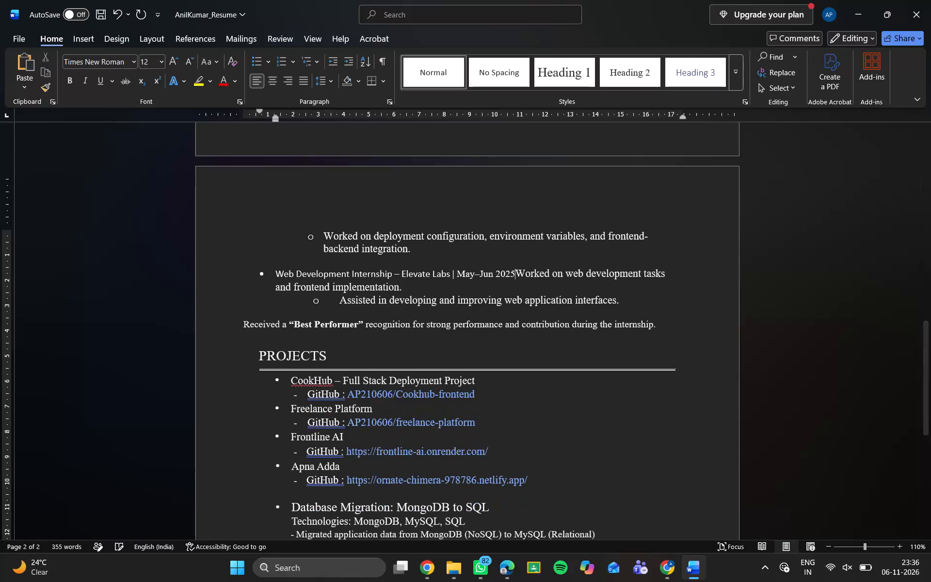
{"action": "key", "text": "shift+Return"}
{"action": "key", "text": "Tab"}
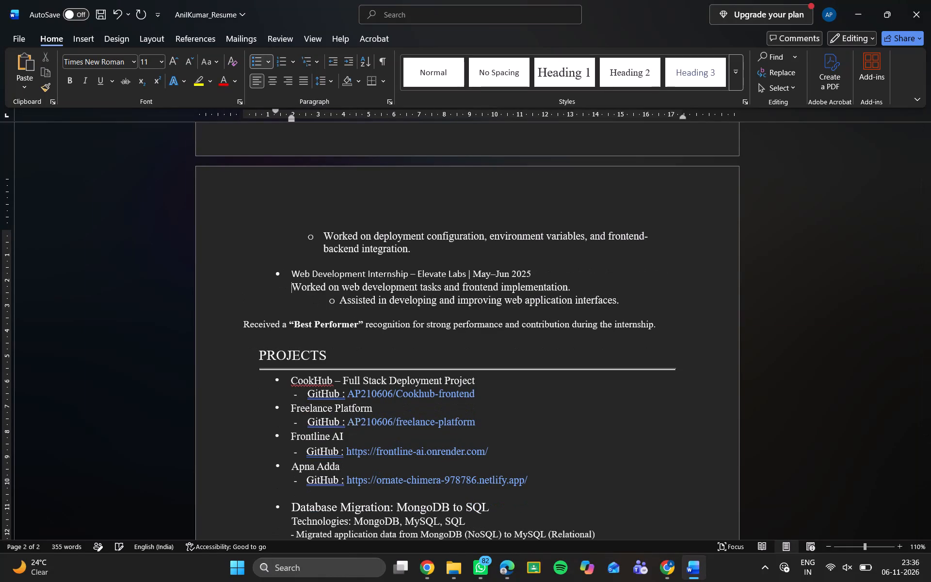
{"action": "key", "text": "ctrl+z"}
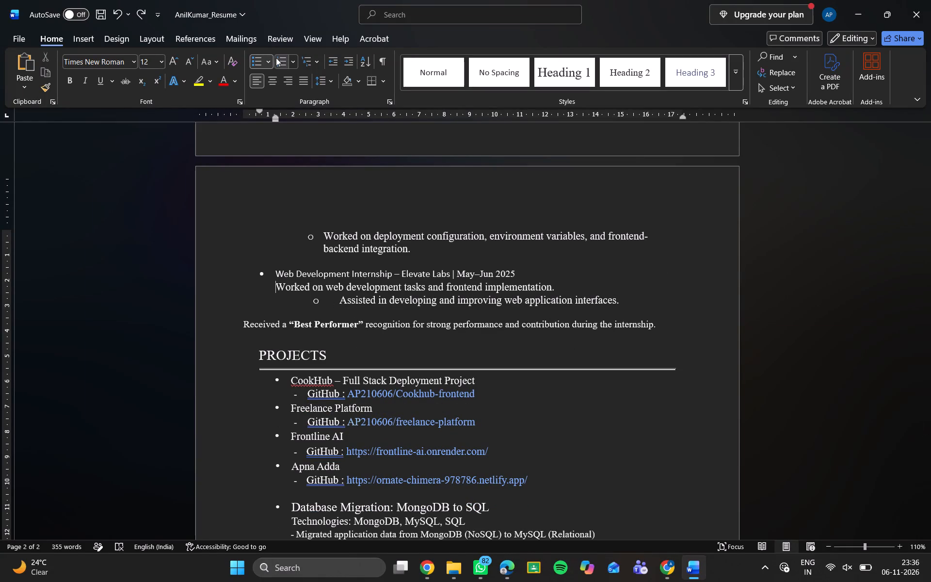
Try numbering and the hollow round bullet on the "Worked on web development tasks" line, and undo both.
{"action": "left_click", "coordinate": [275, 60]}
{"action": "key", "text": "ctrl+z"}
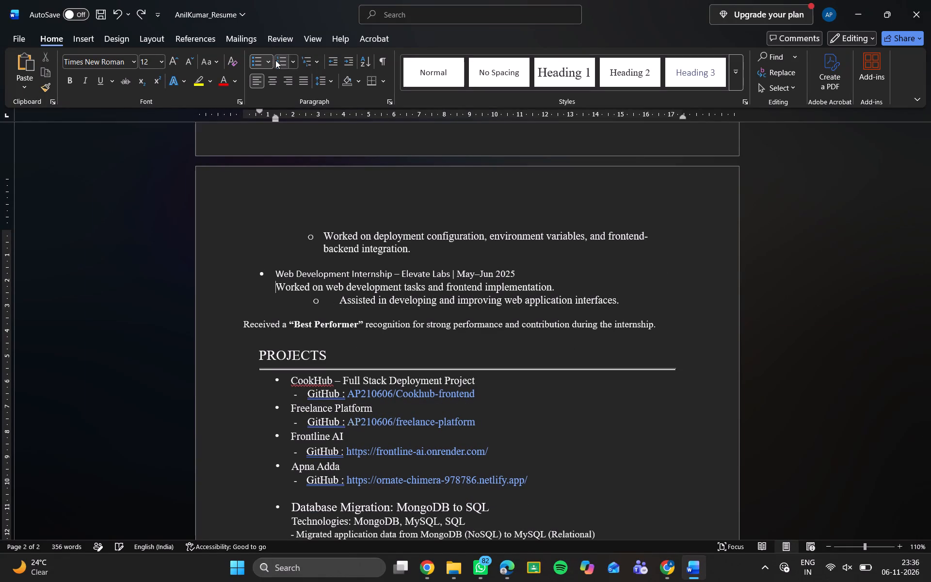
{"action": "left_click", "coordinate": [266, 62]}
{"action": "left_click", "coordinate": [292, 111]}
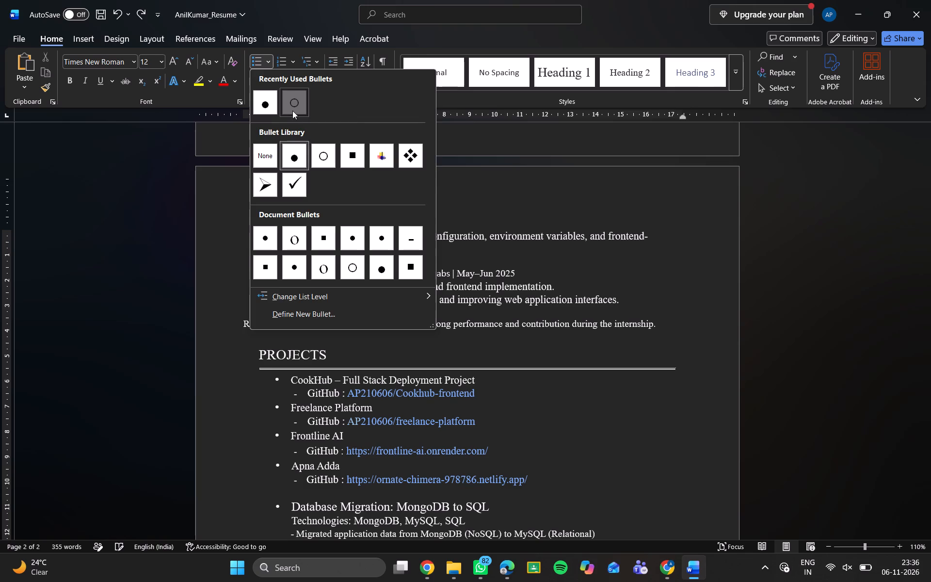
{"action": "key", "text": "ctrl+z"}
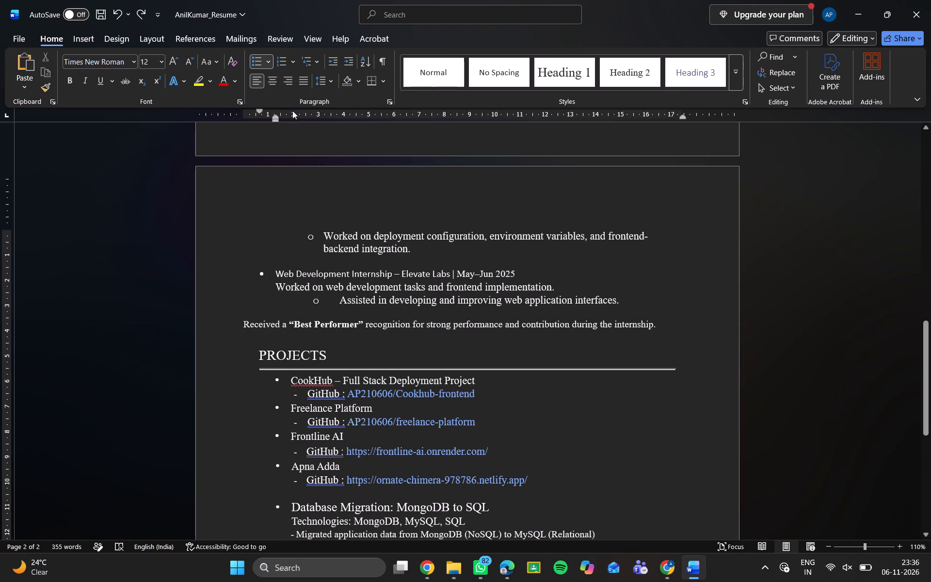
Turn "Worked on web development tasks and frontend implementation." into its own paragraph, indented below the Elevate Labs heading, with a hollow round bullet.
{"action": "key", "text": "BackSpace"}
{"action": "key", "text": "Return"}
{"action": "key", "text": "BackSpace"}
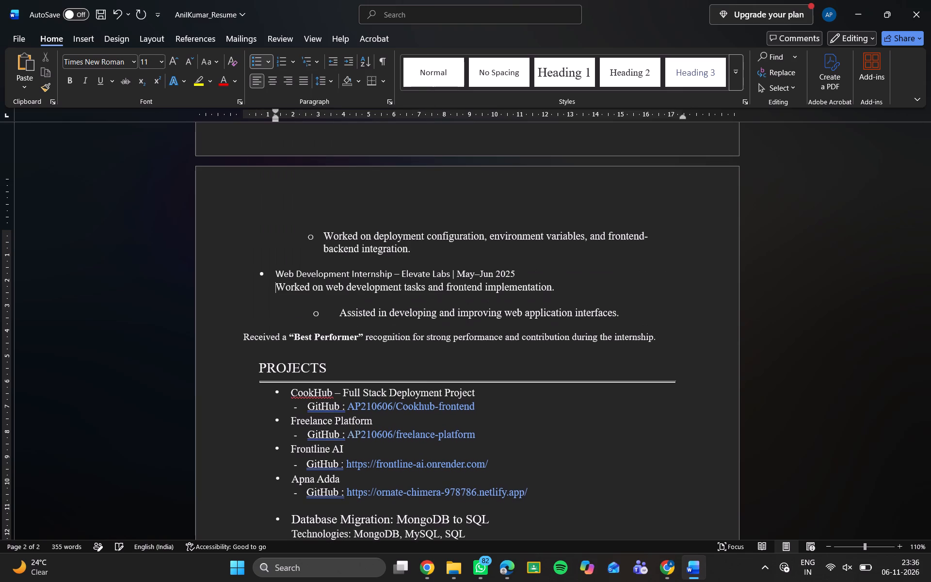
{"action": "key", "text": "BackSpace"}
{"action": "key", "text": "BackSpace"}
{"action": "key", "text": "Tab"}
{"action": "key", "text": "Tab"}
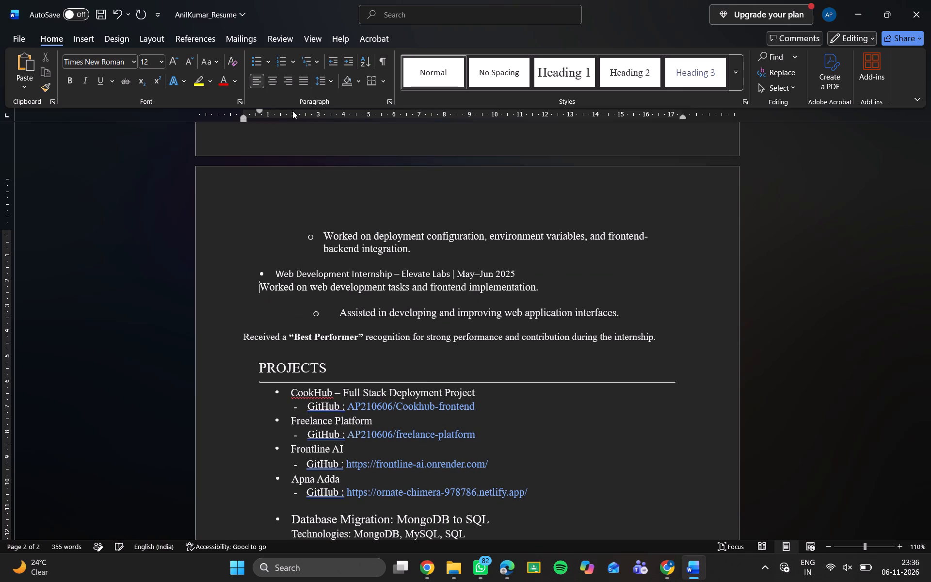
{"action": "key", "text": "Tab"}
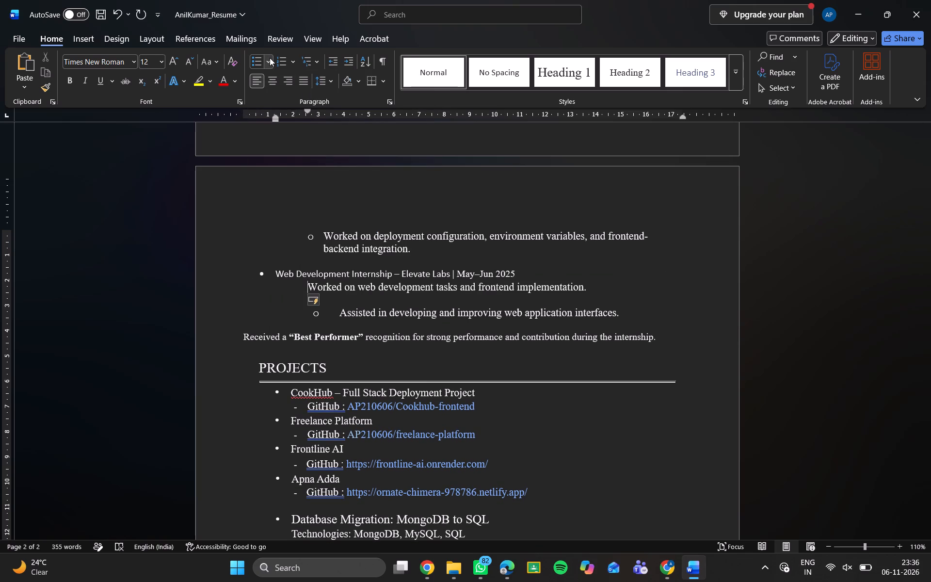
{"action": "left_click", "coordinate": [270, 58]}
{"action": "left_click", "coordinate": [272, 103]}
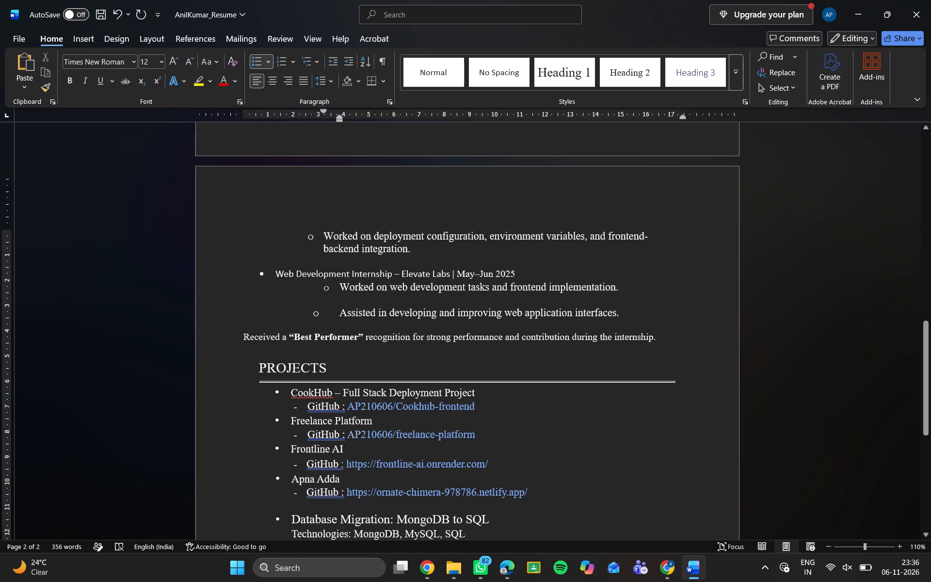
Remove the hollow bullet from "Worked on web development tasks and frontend implementation." and reduce its left indent beneath the Elevate Labs heading.
{"action": "key", "text": "BackSpace"}
{"action": "key", "text": "BackSpace"}
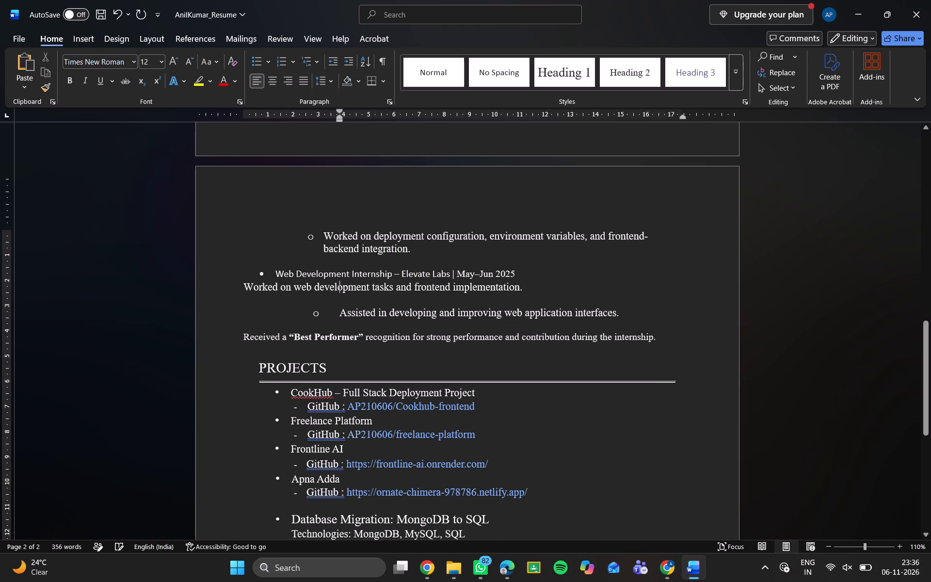
{"action": "key", "text": "BackSpace"}
{"action": "key", "text": "Return"}
{"action": "key", "text": "BackSpace"}
{"action": "key", "text": "BackSpace"}
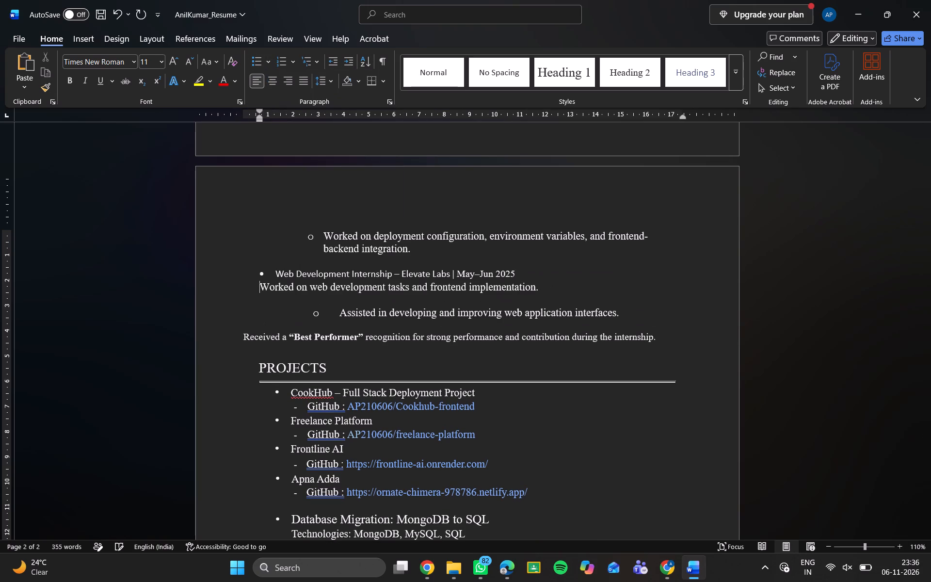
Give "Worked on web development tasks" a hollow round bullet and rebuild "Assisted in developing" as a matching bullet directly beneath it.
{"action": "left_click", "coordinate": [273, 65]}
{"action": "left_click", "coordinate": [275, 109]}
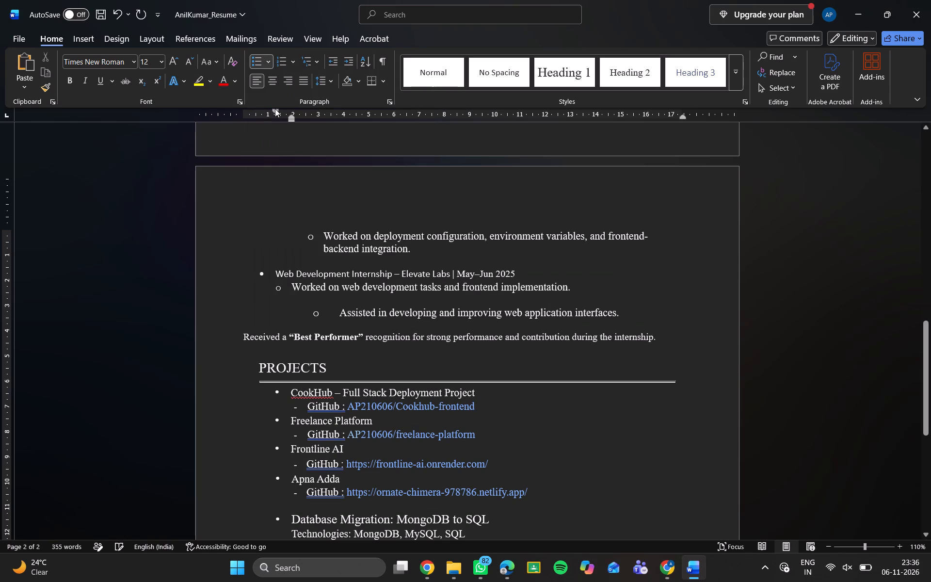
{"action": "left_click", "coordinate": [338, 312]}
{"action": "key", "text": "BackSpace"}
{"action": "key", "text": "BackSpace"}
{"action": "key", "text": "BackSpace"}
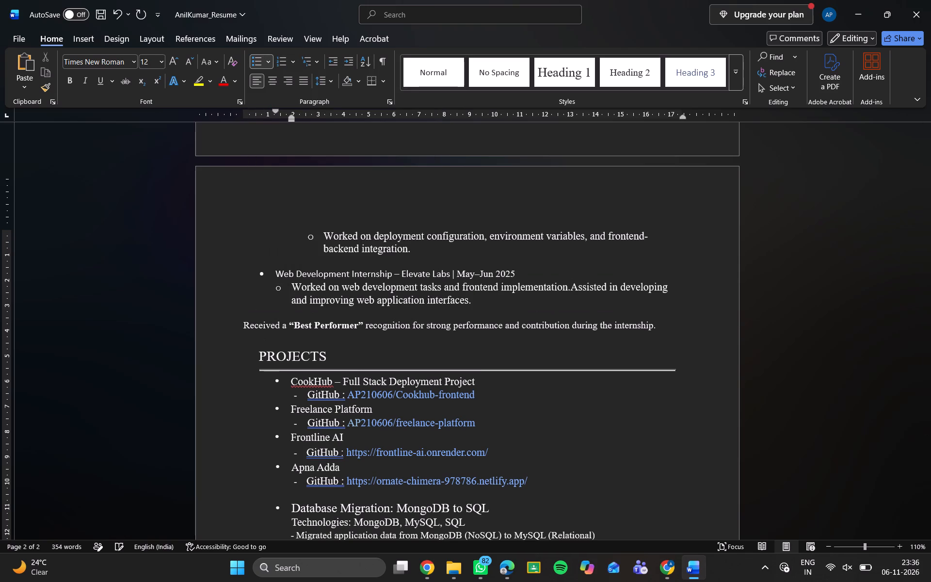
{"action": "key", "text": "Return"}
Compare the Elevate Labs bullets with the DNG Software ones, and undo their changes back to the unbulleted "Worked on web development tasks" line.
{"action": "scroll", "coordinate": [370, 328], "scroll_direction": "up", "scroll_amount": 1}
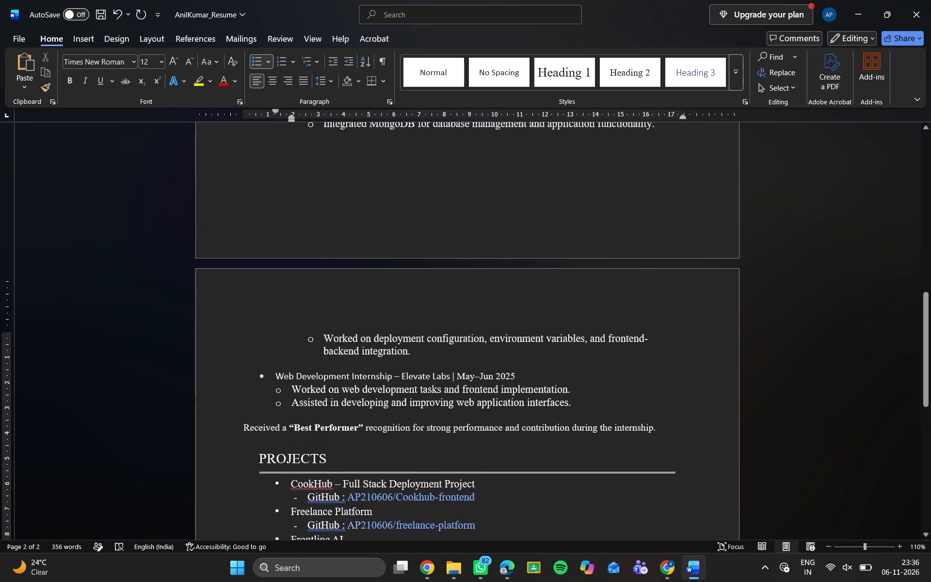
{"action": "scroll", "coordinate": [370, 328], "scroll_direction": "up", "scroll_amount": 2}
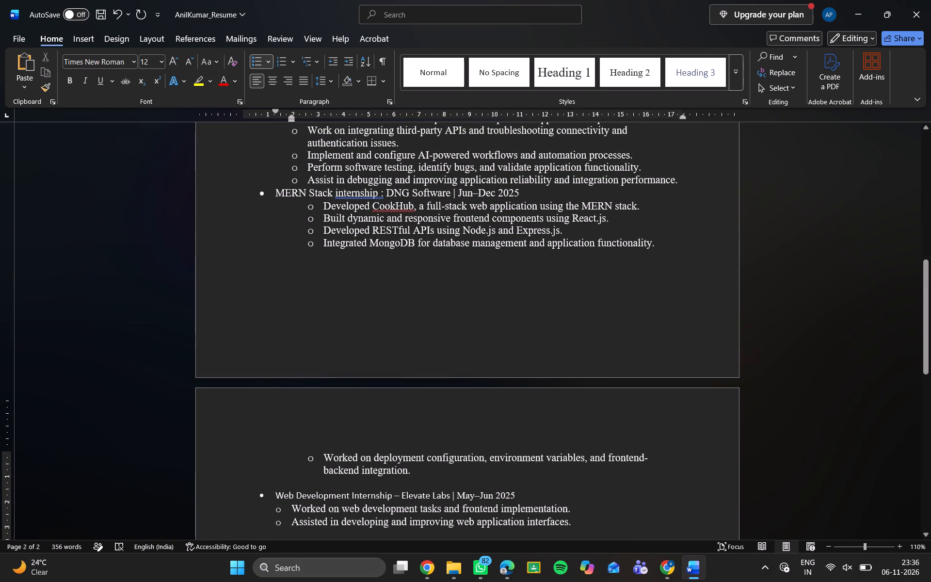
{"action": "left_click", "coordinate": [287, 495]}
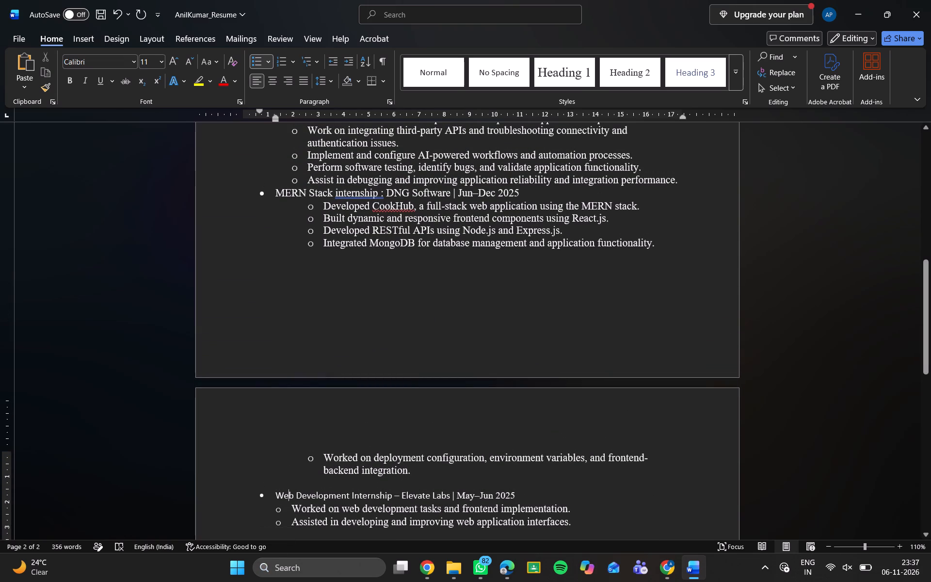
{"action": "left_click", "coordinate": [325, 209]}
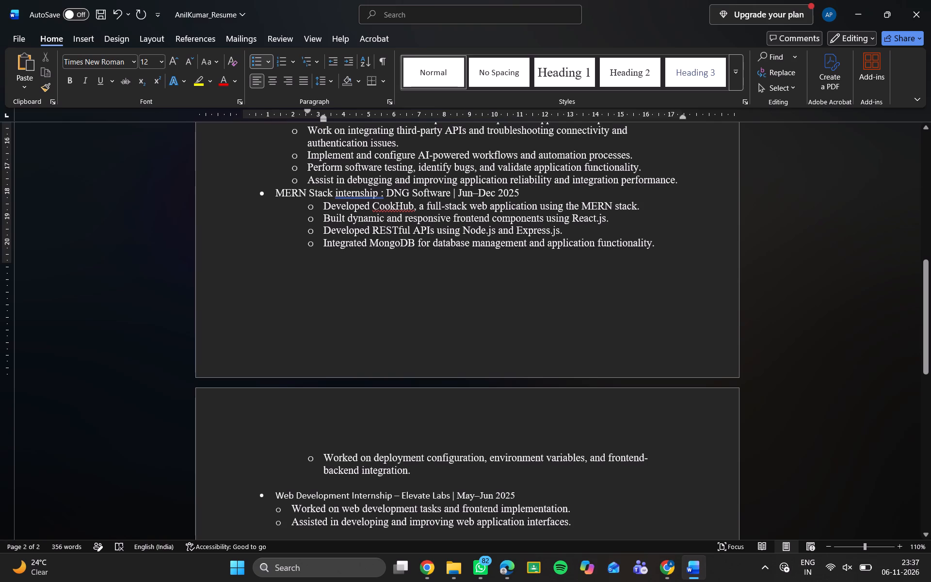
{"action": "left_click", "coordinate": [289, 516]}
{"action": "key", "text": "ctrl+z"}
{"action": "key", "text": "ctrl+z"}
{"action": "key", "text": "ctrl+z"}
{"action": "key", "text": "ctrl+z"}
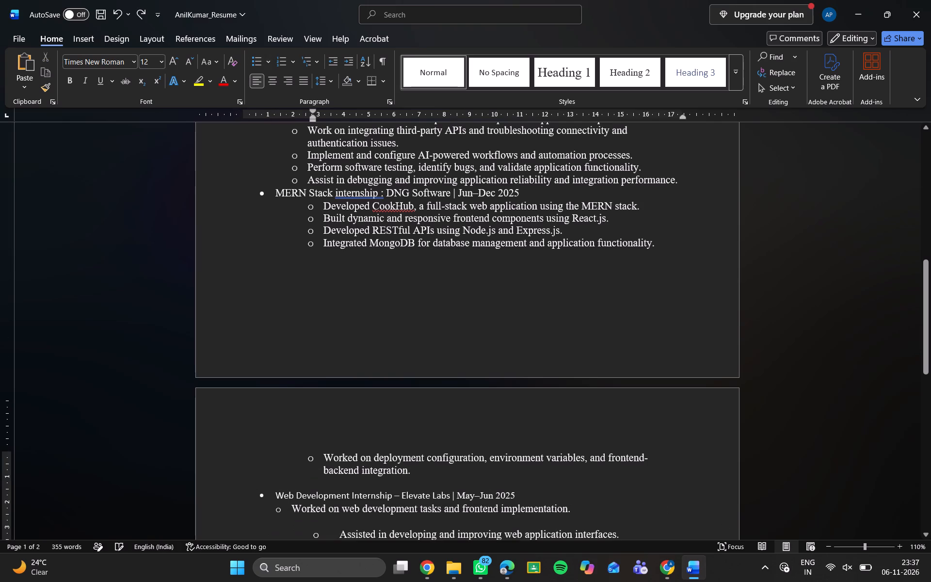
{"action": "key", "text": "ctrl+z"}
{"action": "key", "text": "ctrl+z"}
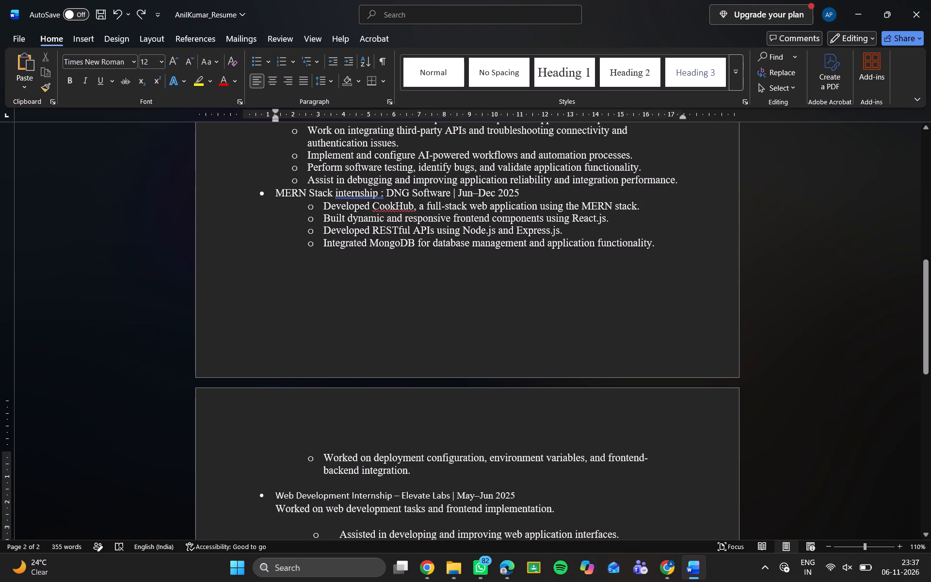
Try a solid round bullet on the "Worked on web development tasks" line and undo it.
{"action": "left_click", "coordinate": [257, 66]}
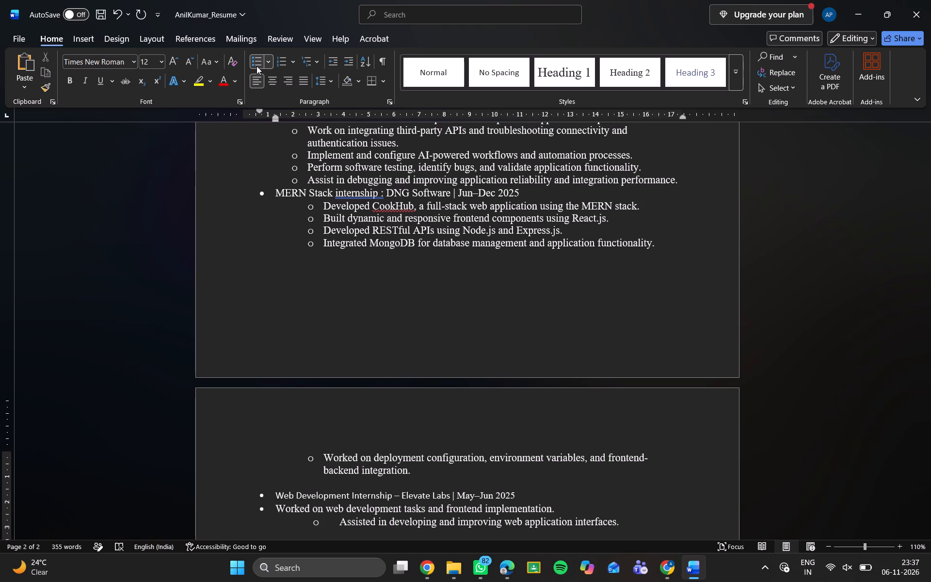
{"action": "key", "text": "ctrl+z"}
Apply the hollow round bullet to "Worked on web development tasks and frontend implementation." below the Elevate Labs heading.
{"action": "left_click", "coordinate": [267, 59]}
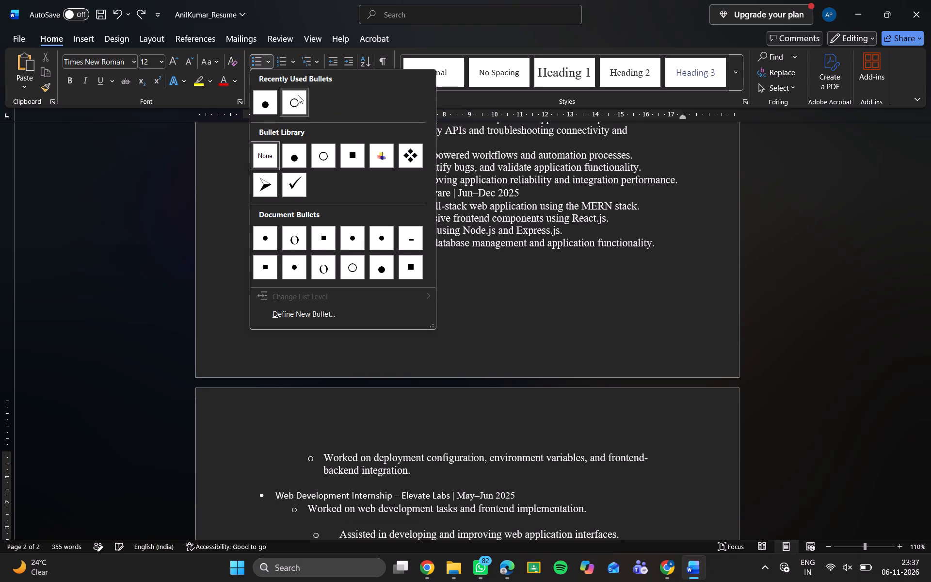
{"action": "left_click", "coordinate": [298, 95]}
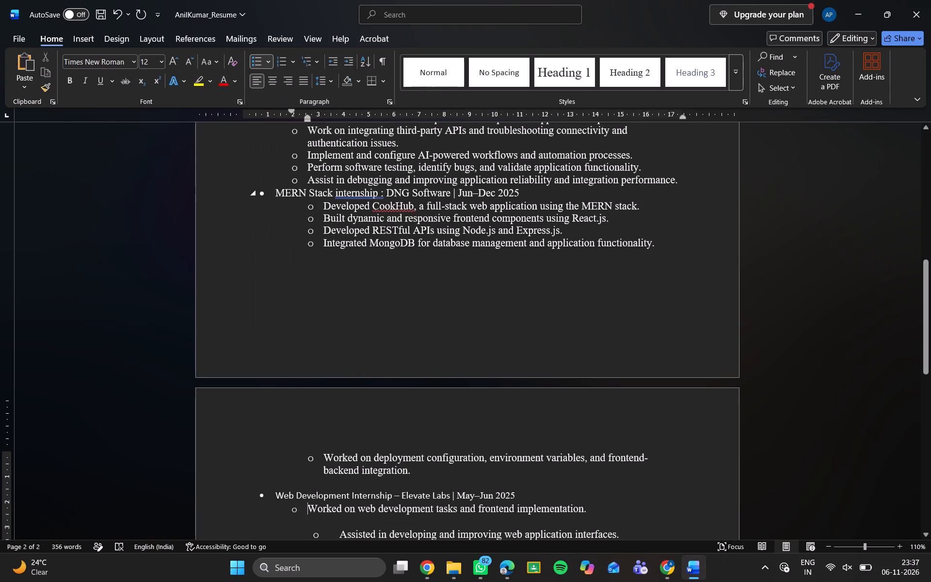
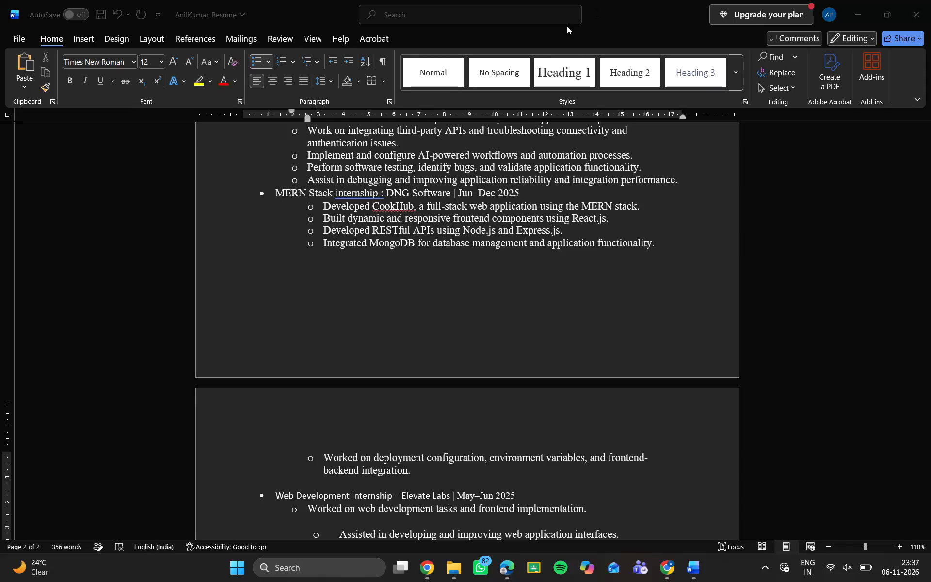
Launch Spotify from the taskbar and connect the laptop to the TWS Bluetooth earphones.
{"action": "right_click", "coordinate": [753, 581]}
{"action": "left_click", "coordinate": [566, 577]}
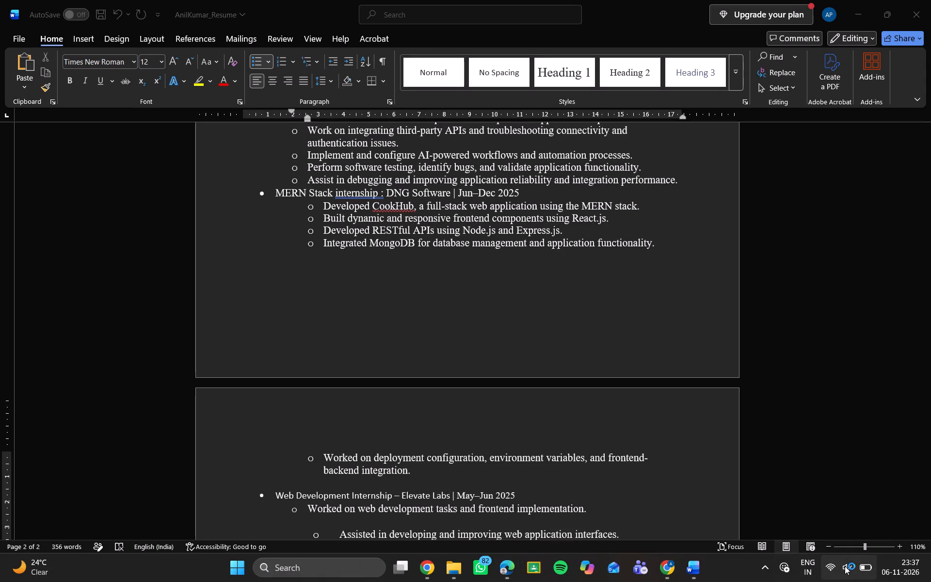
{"action": "left_click", "coordinate": [846, 566]}
{"action": "left_click", "coordinate": [838, 333]}
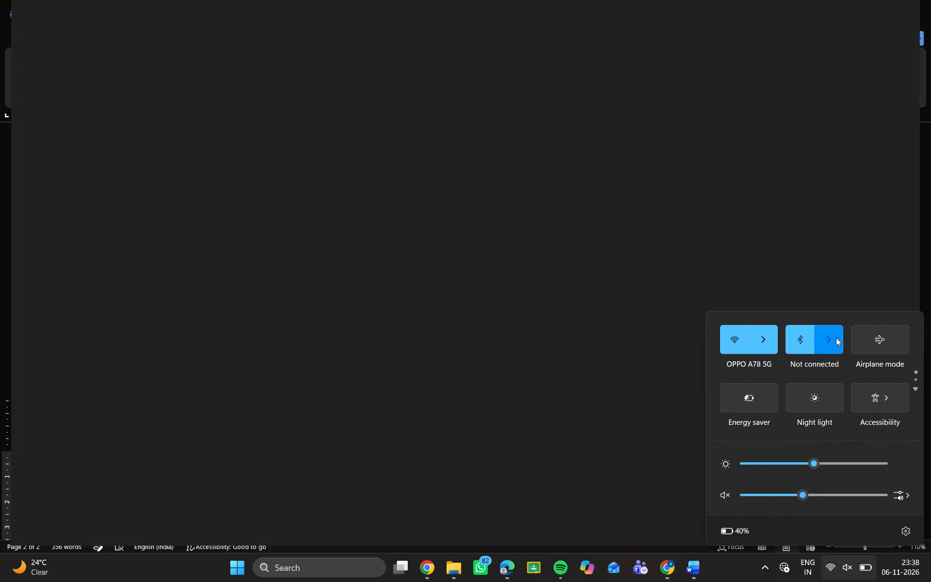
{"action": "left_click", "coordinate": [835, 344]}
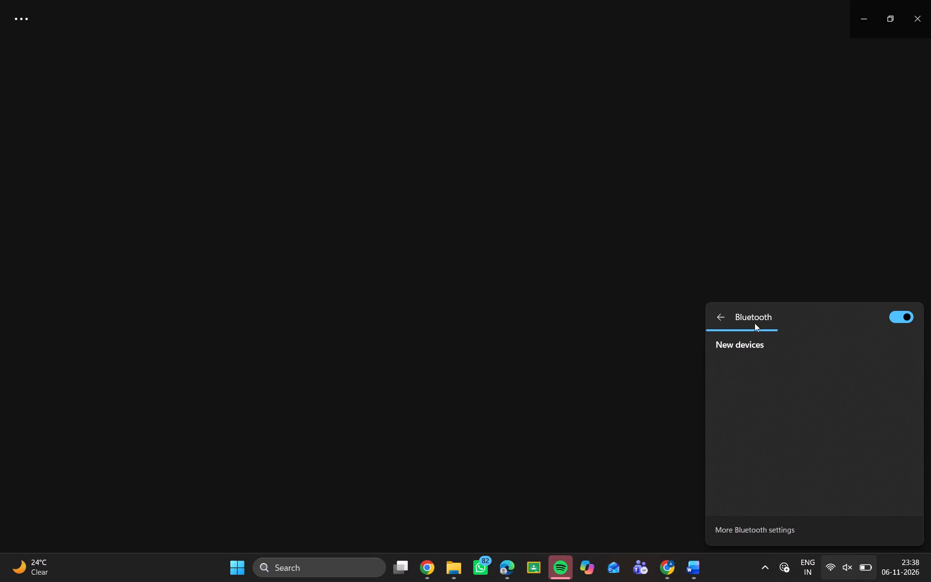
{"action": "scroll", "coordinate": [813, 416], "scroll_direction": "down", "scroll_amount": 17}
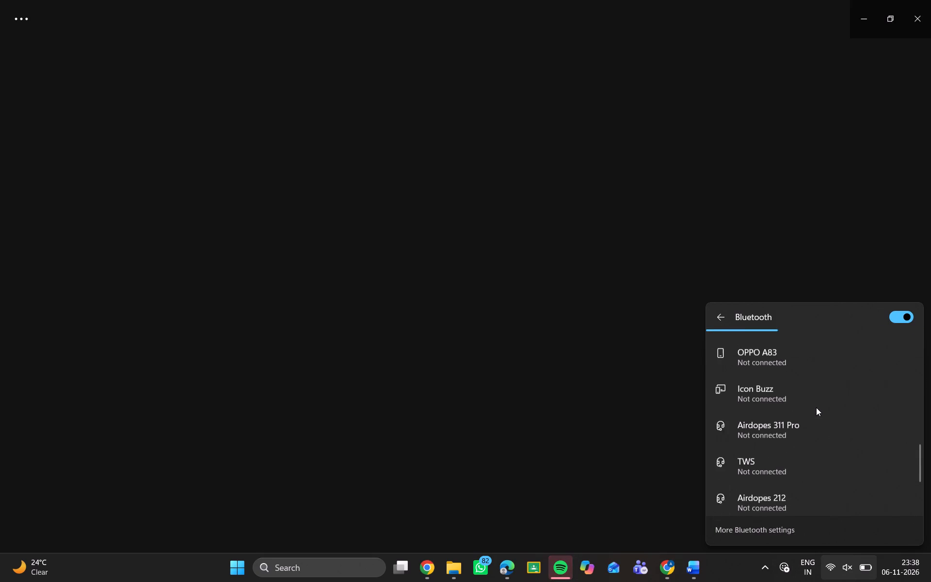
{"action": "left_click", "coordinate": [815, 455]}
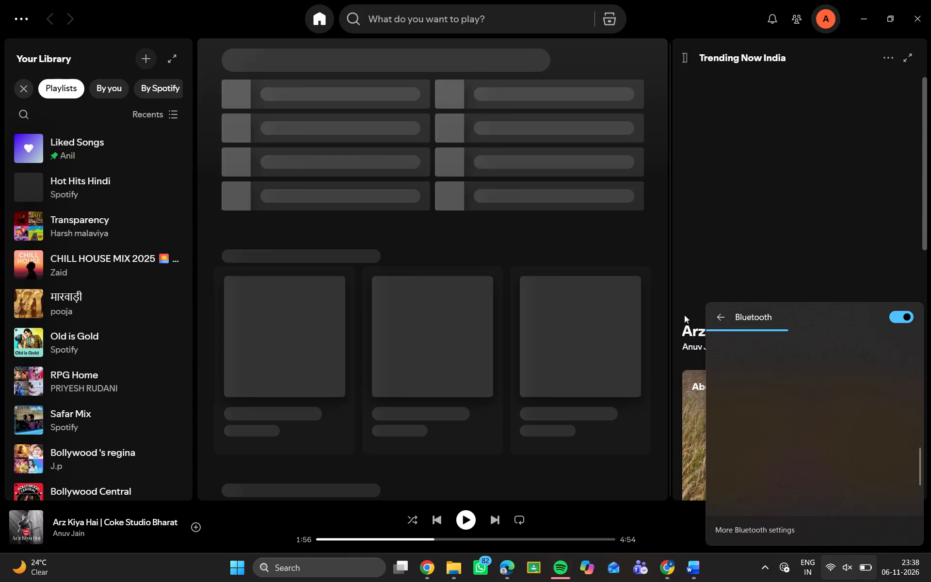
{"action": "left_click", "coordinate": [715, 315]}
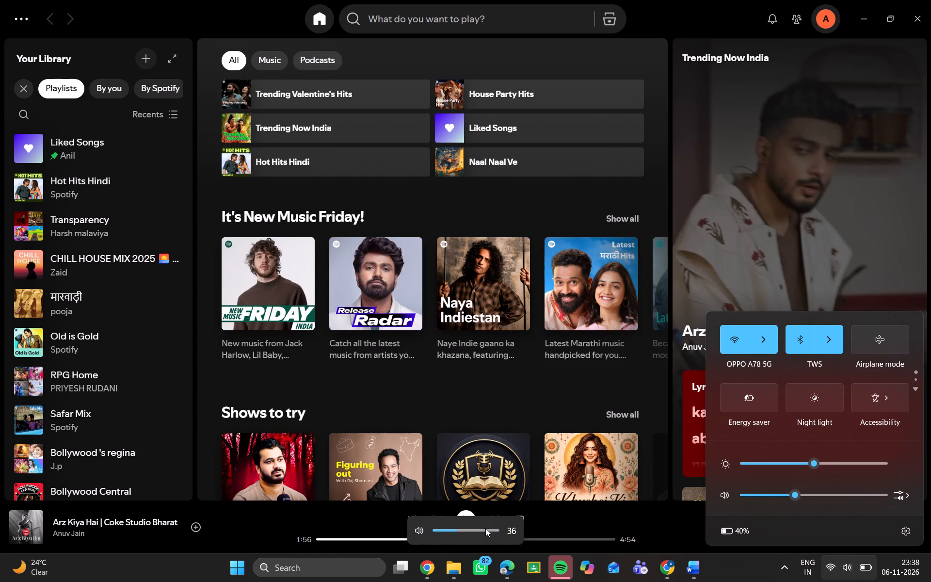
Start the CHILL HOUSE MIX 2025 playlist from Spotify's Recents and minimize Spotify to return to the Word resume.
{"action": "left_click", "coordinate": [608, 524]}
{"action": "key", "text": "space"}
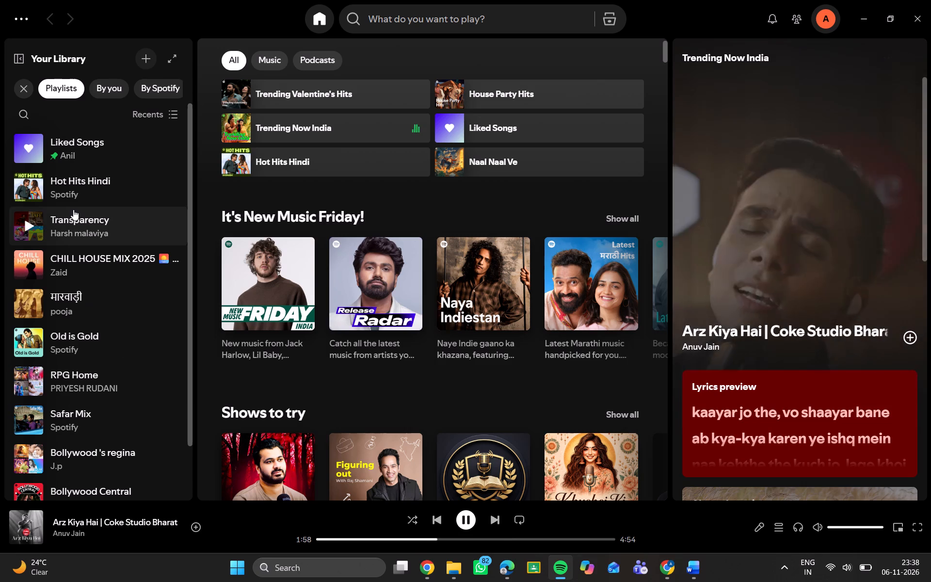
{"action": "scroll", "coordinate": [74, 209], "scroll_direction": "down", "scroll_amount": 7}
{"action": "scroll", "coordinate": [527, 428], "scroll_direction": "down", "scroll_amount": 4}
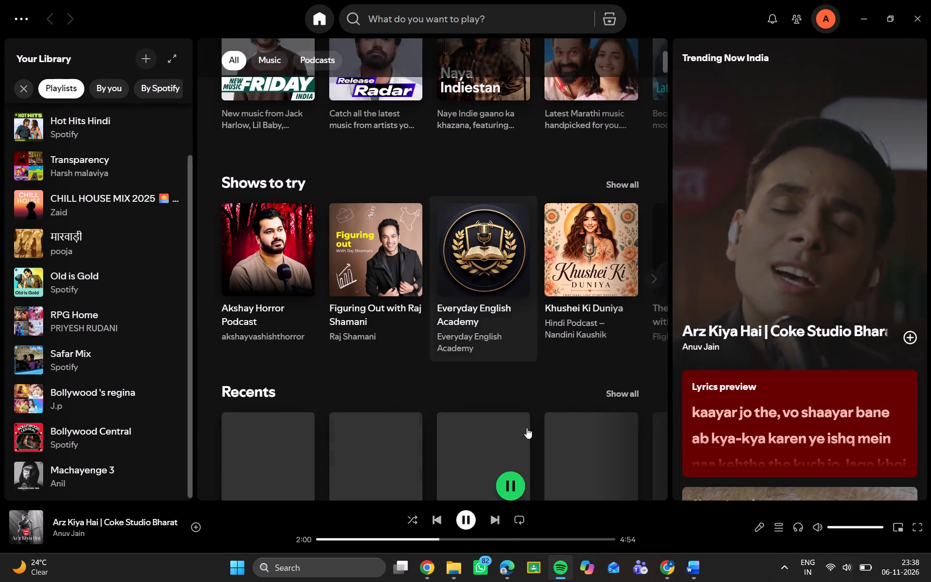
{"action": "scroll", "coordinate": [527, 427], "scroll_direction": "down", "scroll_amount": 3}
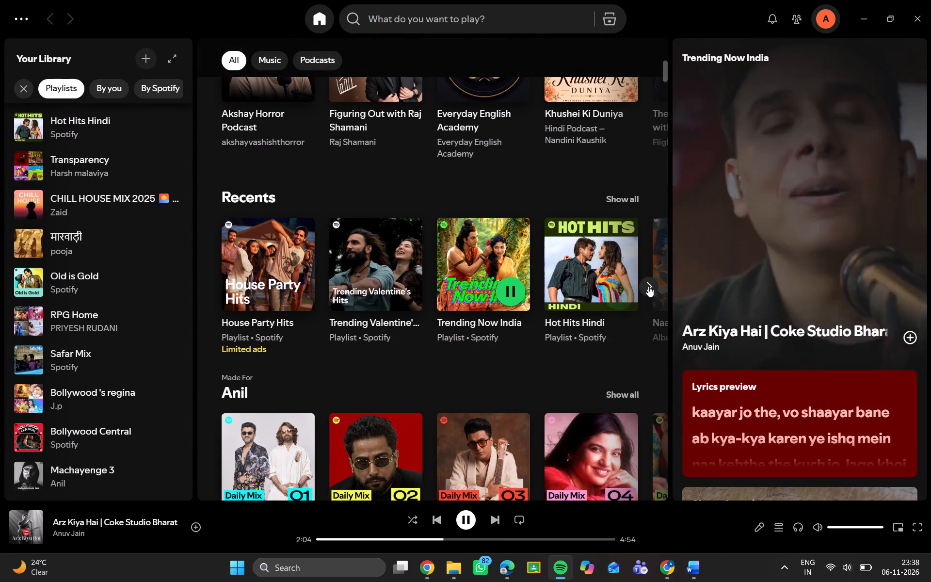
{"action": "left_click", "coordinate": [648, 286]}
{"action": "left_click", "coordinate": [618, 292]}
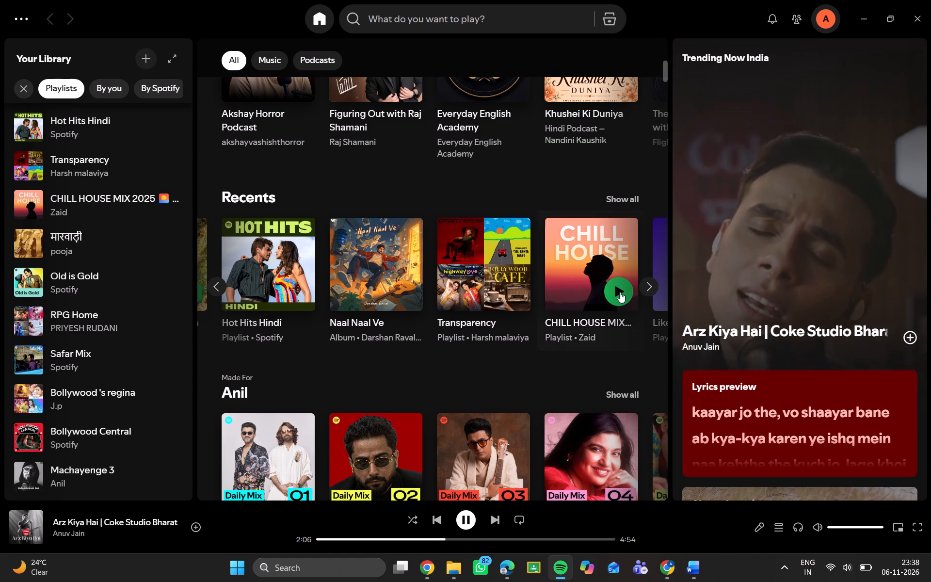
{"action": "scroll", "coordinate": [621, 292], "scroll_direction": "down", "scroll_amount": 2}
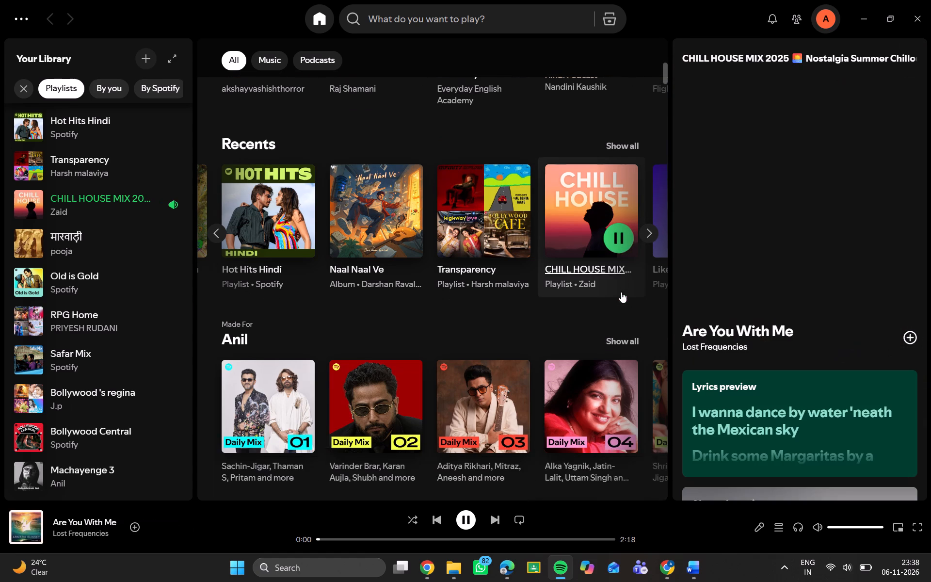
{"action": "left_click", "coordinate": [863, 25]}
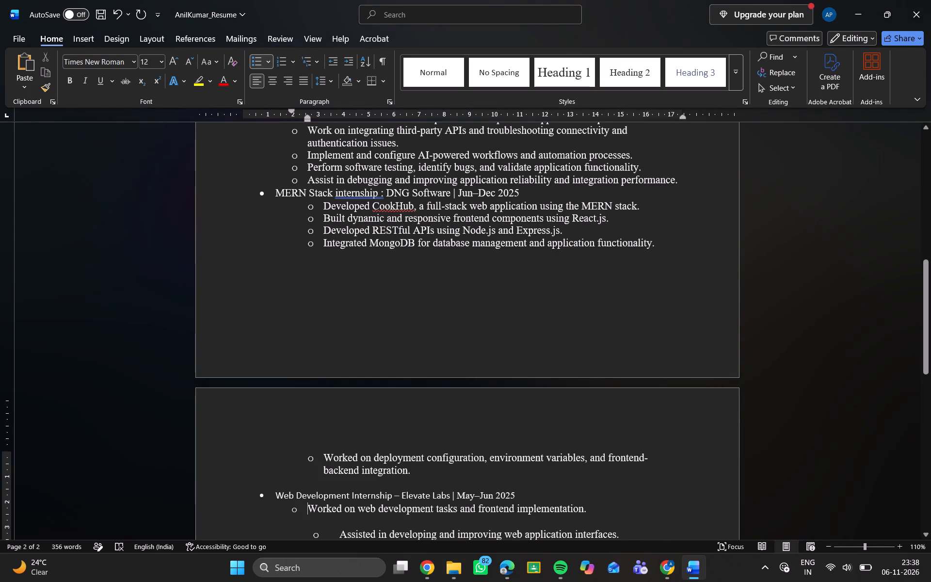
Rebuild "Assisted in developing and improving web application interfaces." as a hollow bullet directly beneath the first Elevate Labs bullet.
{"action": "scroll", "coordinate": [323, 274], "scroll_direction": "up", "scroll_amount": 1}
{"action": "scroll", "coordinate": [323, 274], "scroll_direction": "down", "scroll_amount": 3}
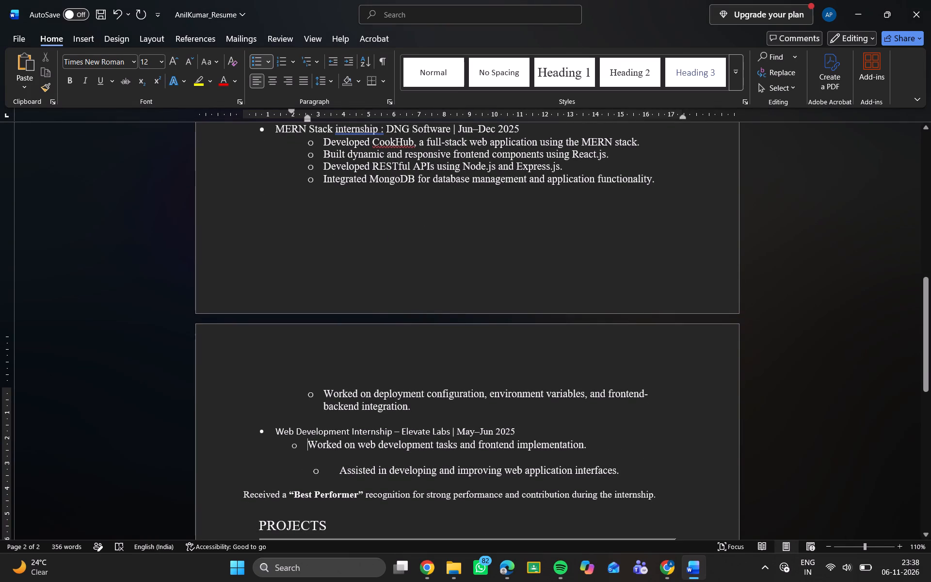
{"action": "left_click", "coordinate": [339, 475]}
{"action": "key", "text": "BackSpace"}
{"action": "key", "text": "BackSpace"}
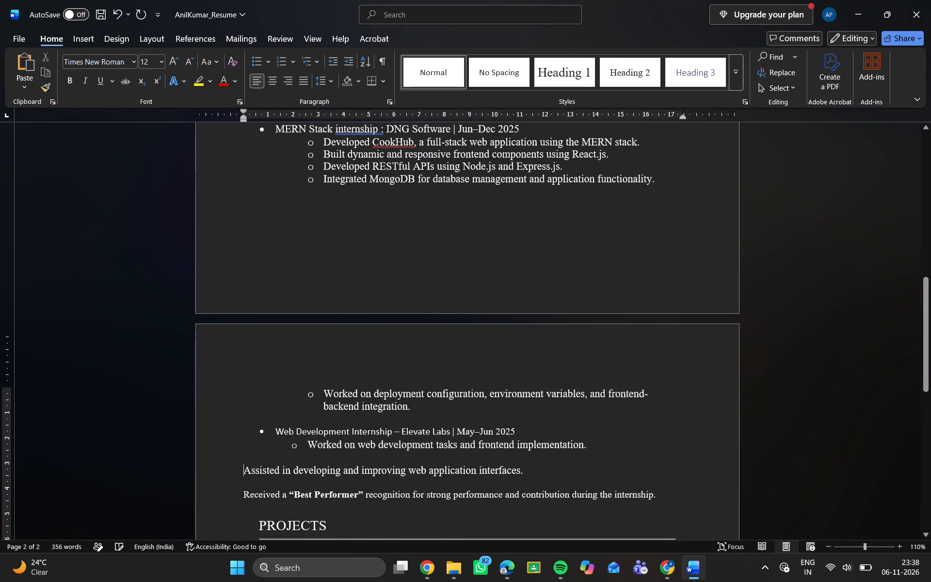
{"action": "key", "text": "BackSpace"}
{"action": "key", "text": "Return"}
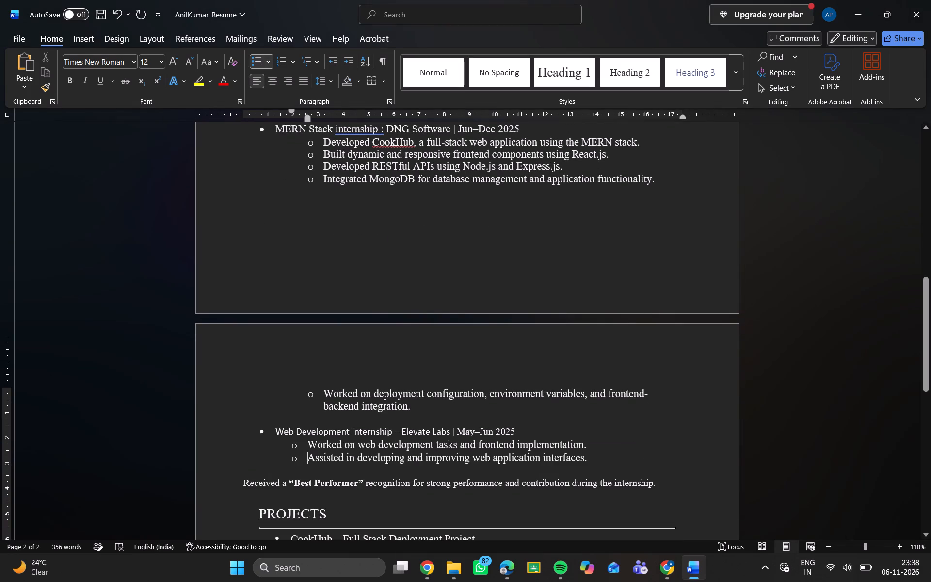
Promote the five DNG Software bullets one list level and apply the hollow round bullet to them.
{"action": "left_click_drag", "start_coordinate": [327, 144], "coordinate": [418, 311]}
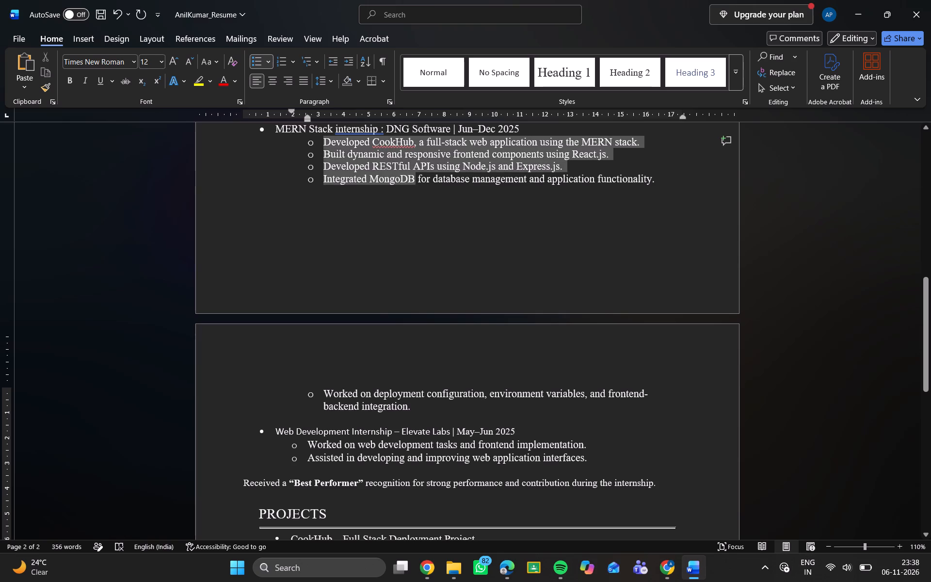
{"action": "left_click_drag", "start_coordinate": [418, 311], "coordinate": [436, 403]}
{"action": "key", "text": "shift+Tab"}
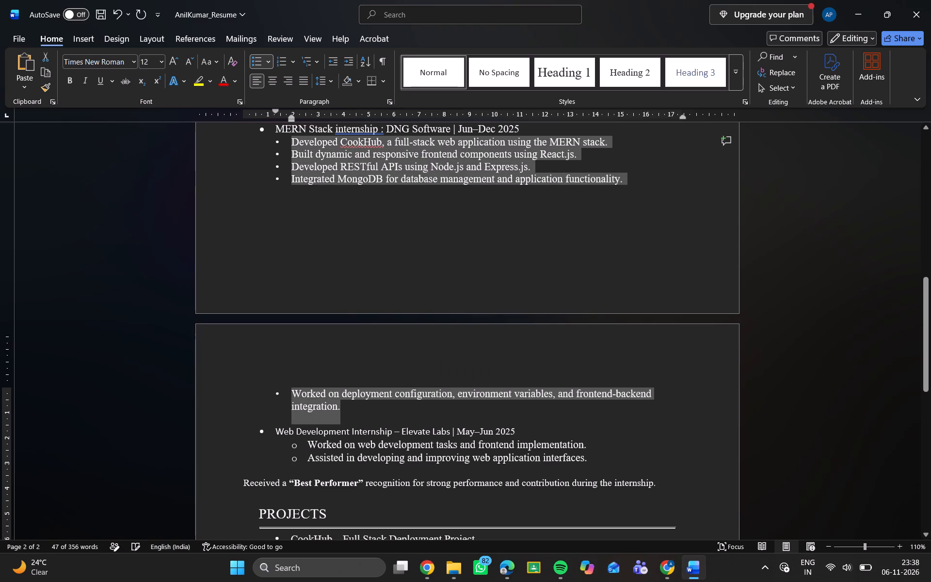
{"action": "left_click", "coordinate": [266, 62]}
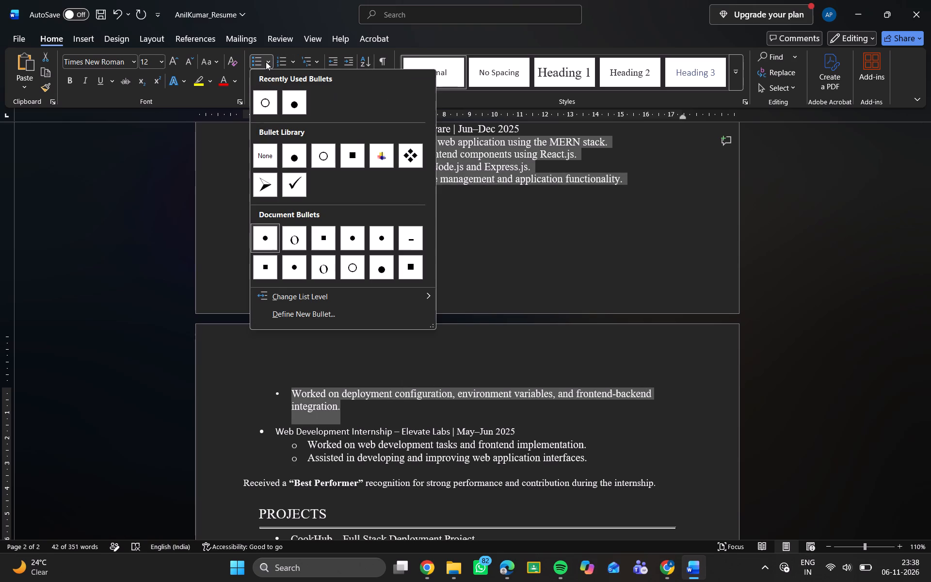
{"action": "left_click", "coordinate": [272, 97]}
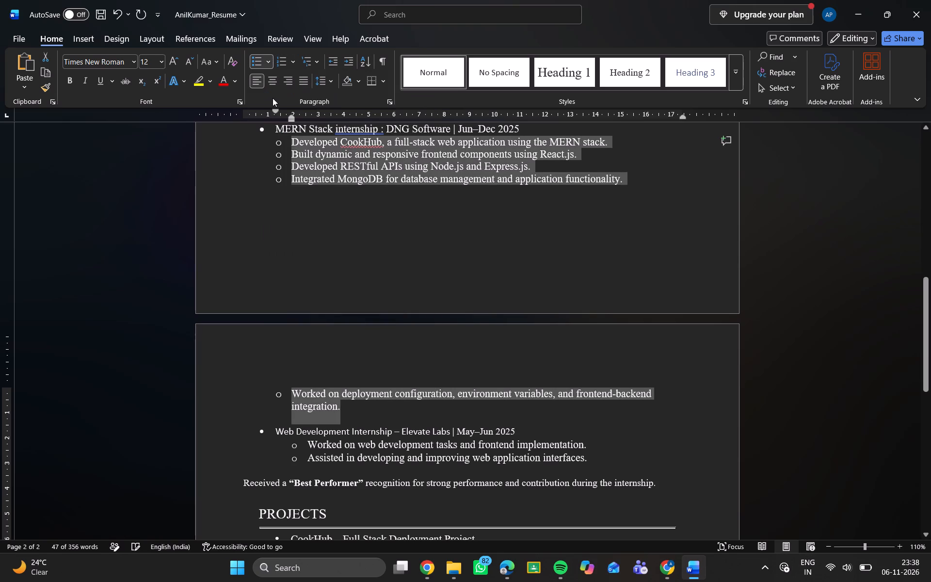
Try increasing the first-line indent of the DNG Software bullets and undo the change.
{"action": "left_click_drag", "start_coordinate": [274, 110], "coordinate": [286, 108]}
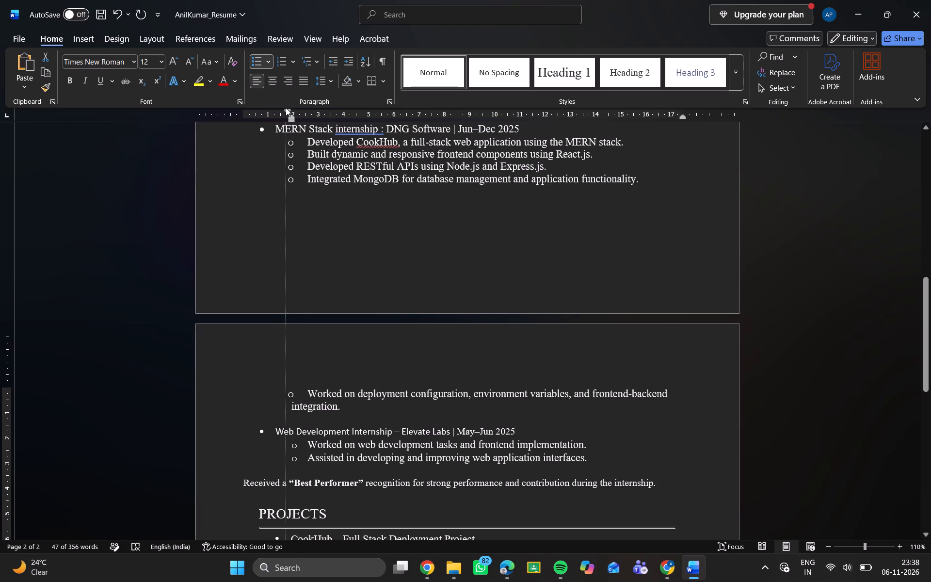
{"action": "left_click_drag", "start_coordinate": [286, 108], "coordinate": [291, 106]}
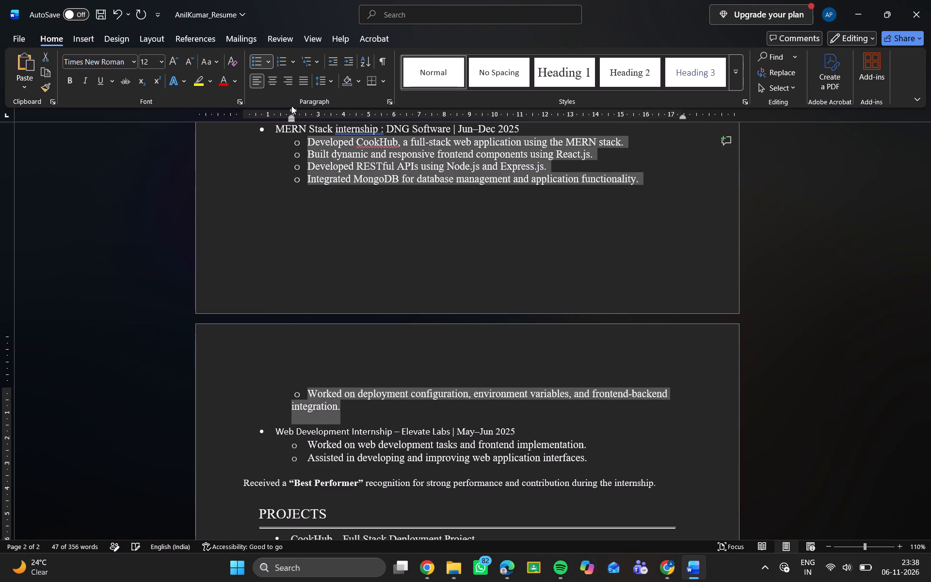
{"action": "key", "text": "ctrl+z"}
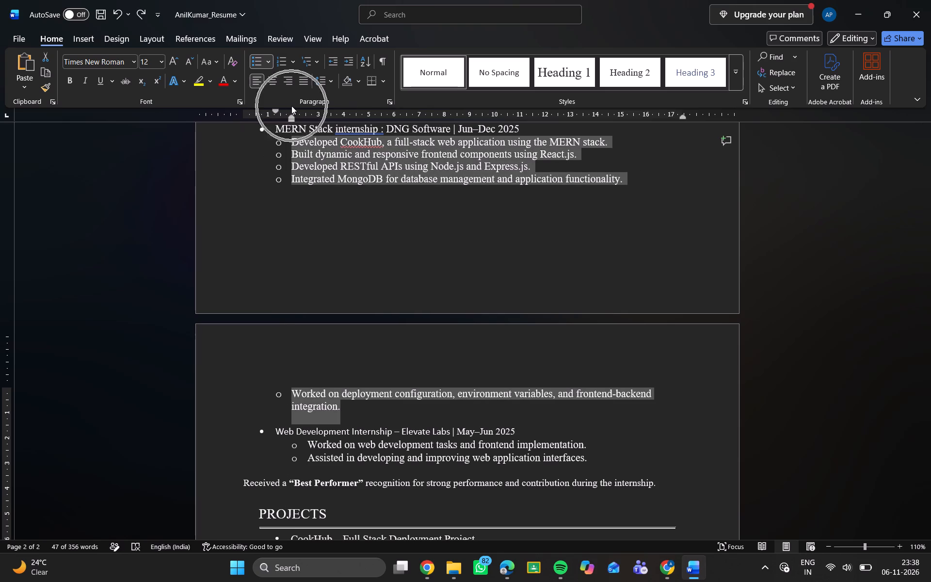
Clear the bullet on "Developed CookHub" and reapply a hollow round bullet, nudging its first-line indent slightly inward from the Elevate Labs bullets' position.
{"action": "left_click", "coordinate": [289, 141]}
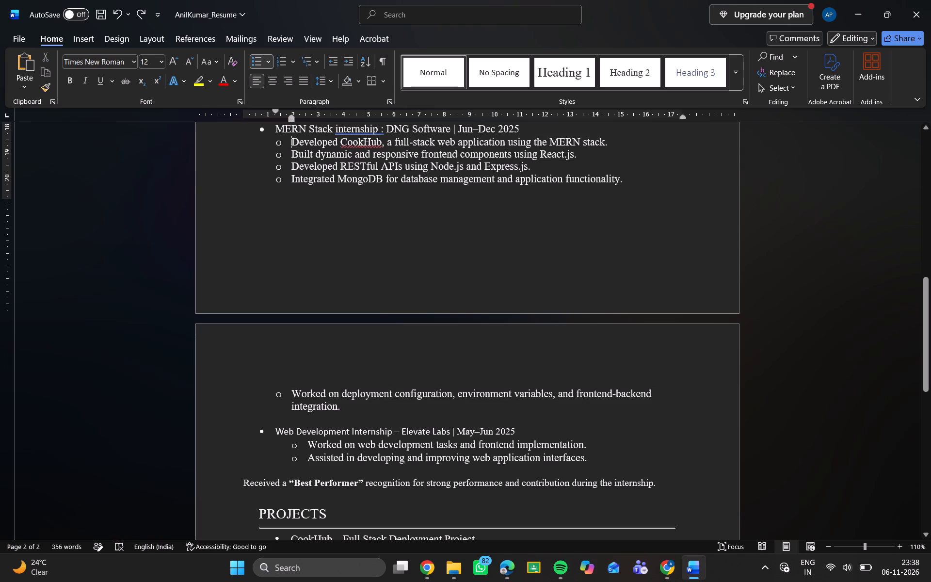
{"action": "key", "text": "BackSpace"}
{"action": "key", "text": "BackSpace"}
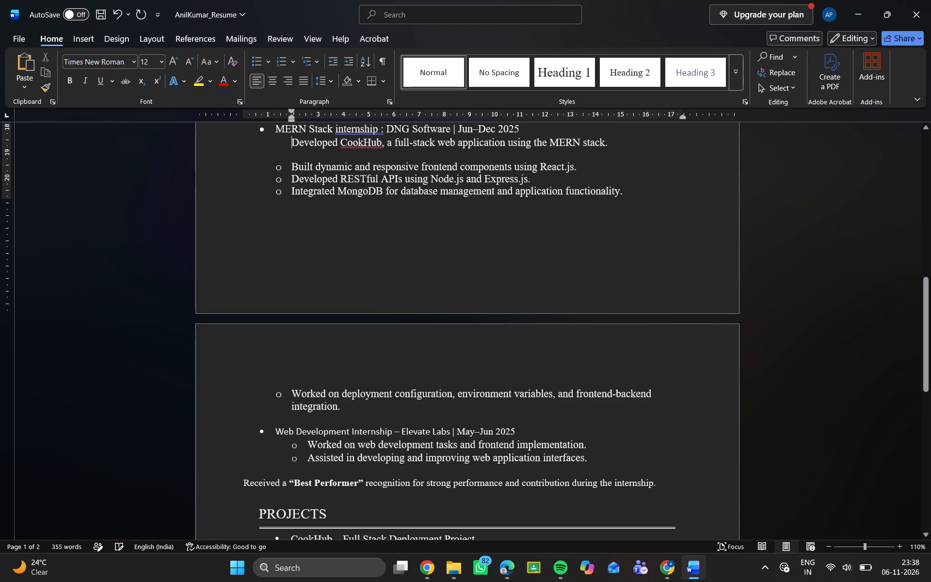
{"action": "key", "text": "Tab"}
{"action": "key", "text": "Tab"}
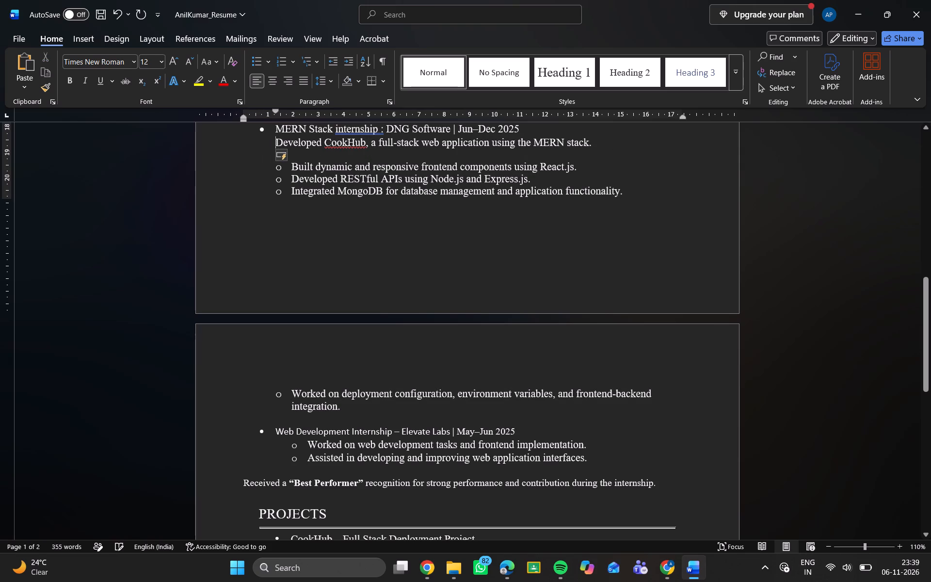
{"action": "left_click", "coordinate": [268, 60]}
{"action": "left_click", "coordinate": [264, 101]}
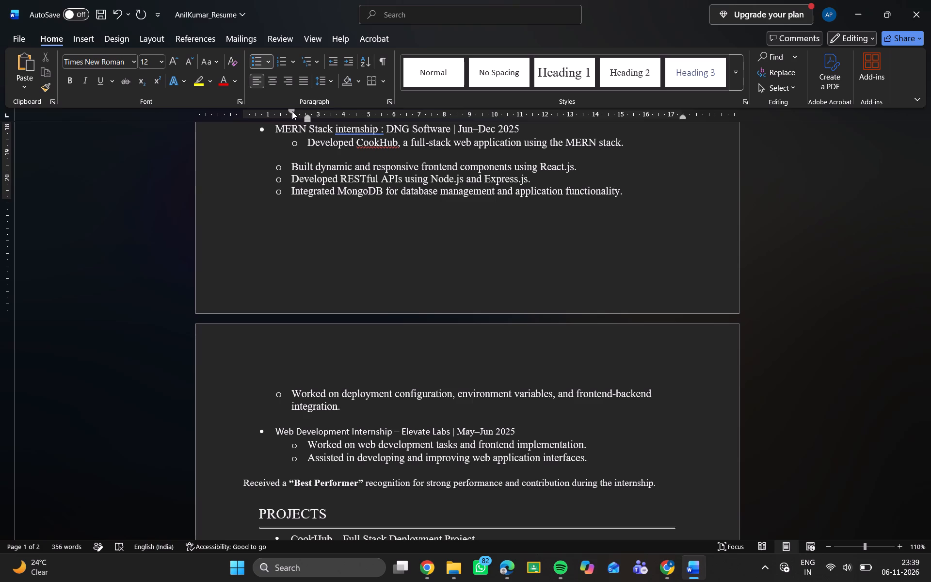
{"action": "left_click", "coordinate": [292, 111]}
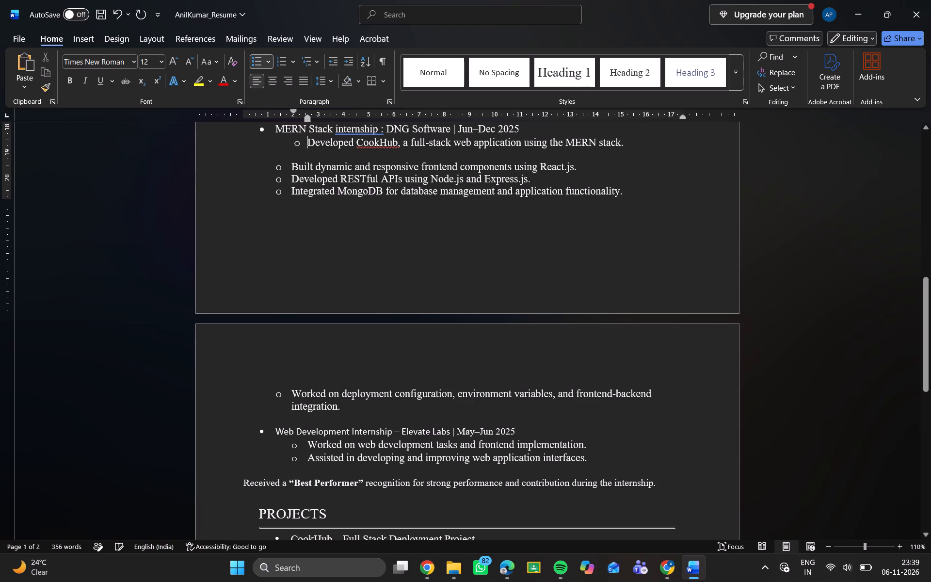
Rebuild "Built dynamic and responsive frontend components using React.js." as a matching bullet directly beneath the CookHub bullet.
{"action": "left_click", "coordinate": [285, 166]}
{"action": "key", "text": "BackSpace"}
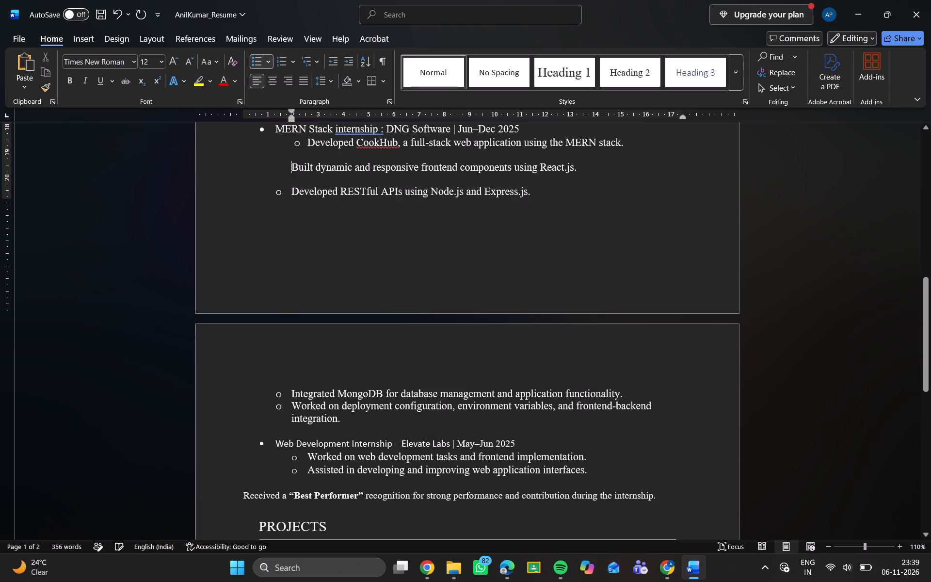
{"action": "key", "text": "BackSpace"}
{"action": "key", "text": "BackSpace"}
{"action": "key", "text": "Return"}
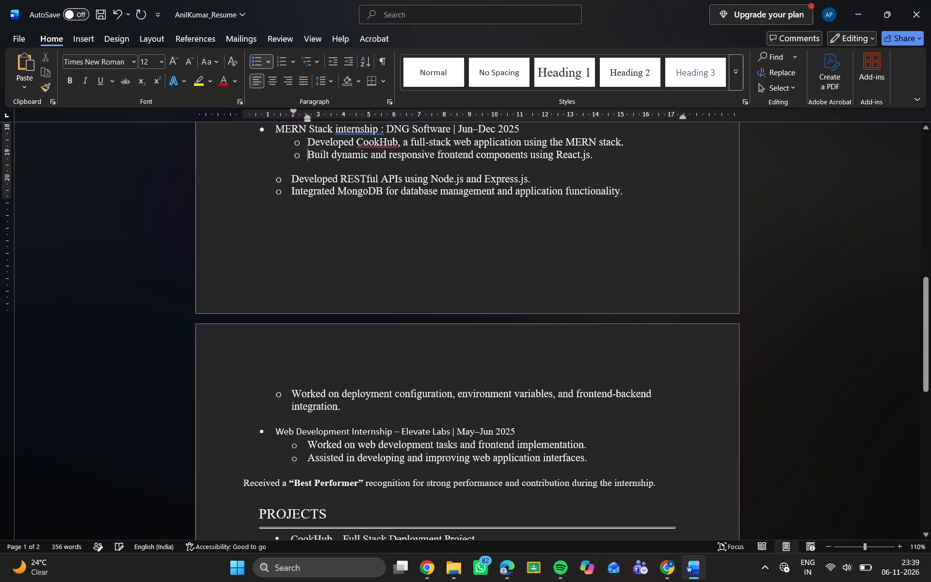
Rebuild "Developed RESTful APIs using Node.js and Express.js." as a matching bullet directly beneath the React.js bullet.
{"action": "left_click", "coordinate": [294, 178]}
{"action": "key", "text": "BackSpace"}
{"action": "key", "text": "BackSpace"}
{"action": "key", "text": "BackSpace"}
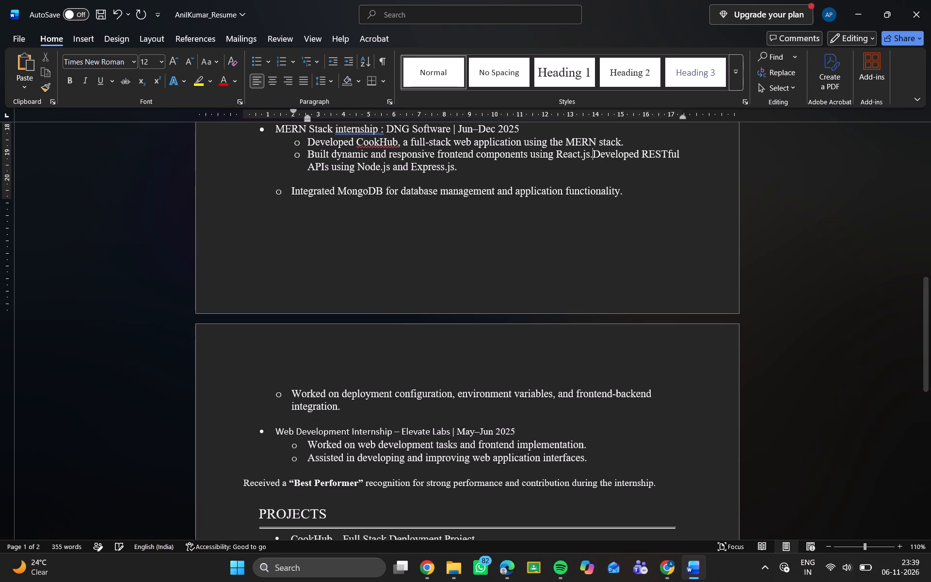
{"action": "key", "text": "Return"}
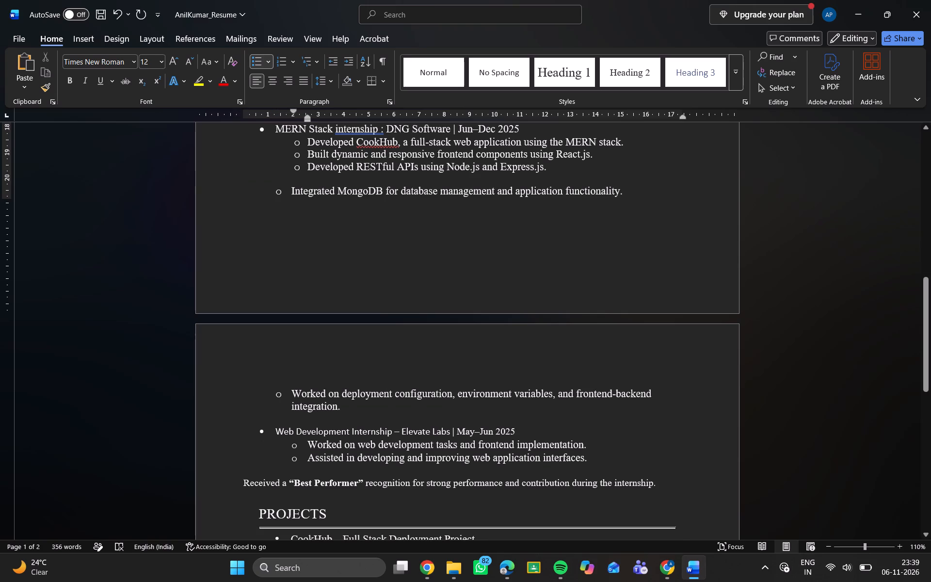
Rebuild "Integrated MongoDB for database management and application functionality." as a matching bullet directly beneath the RESTful APIs bullet.
{"action": "left_click", "coordinate": [292, 191]}
{"action": "key", "text": "BackSpace"}
{"action": "key", "text": "BackSpace"}
{"action": "key", "text": "BackSpace"}
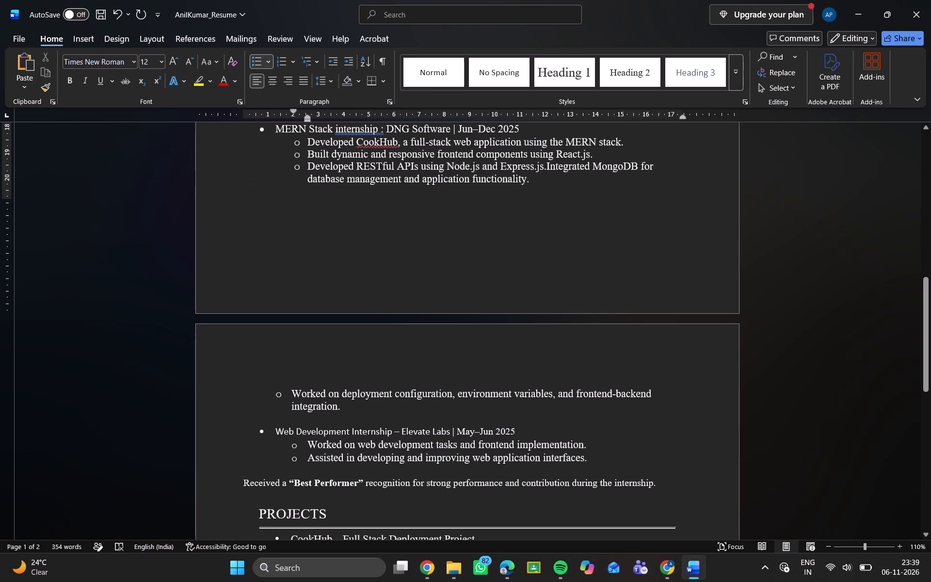
{"action": "key", "text": "Return"}
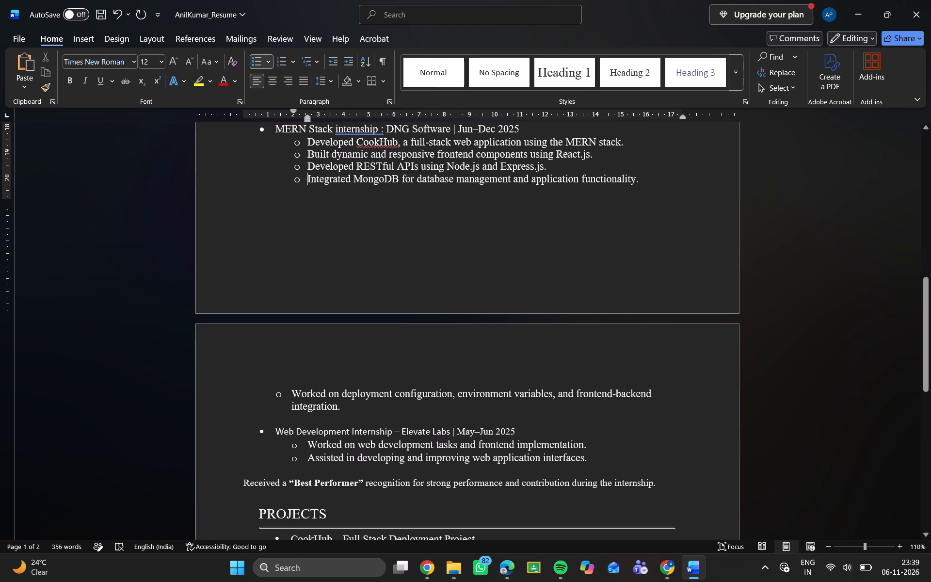
Rebuild "Worked on deployment configuration, environment variables, and frontend-backend integration." as a matching bullet following the MongoDB bullet.
{"action": "left_click", "coordinate": [294, 390]}
{"action": "key", "text": "BackSpace"}
{"action": "key", "text": "BackSpace"}
{"action": "key", "text": "BackSpace"}
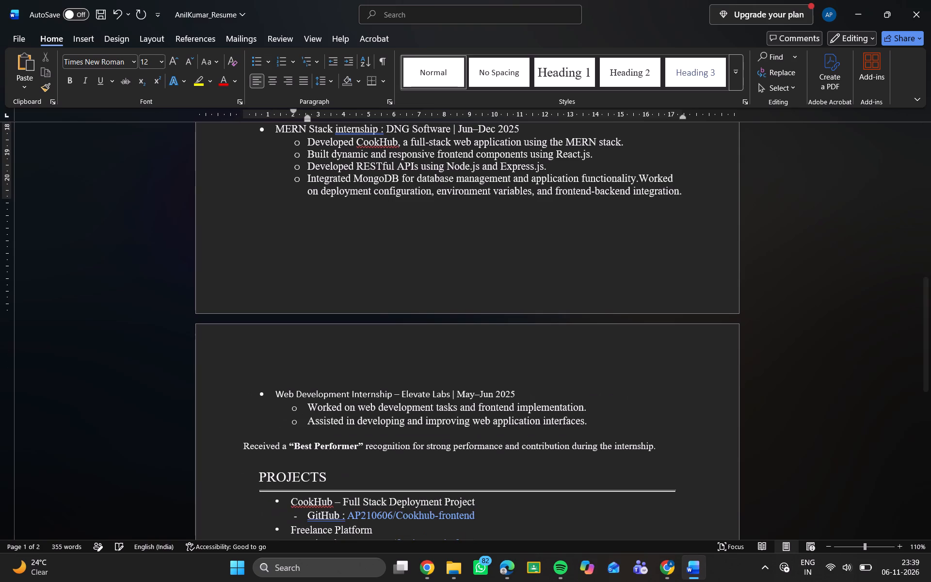
{"action": "key", "text": "Return"}
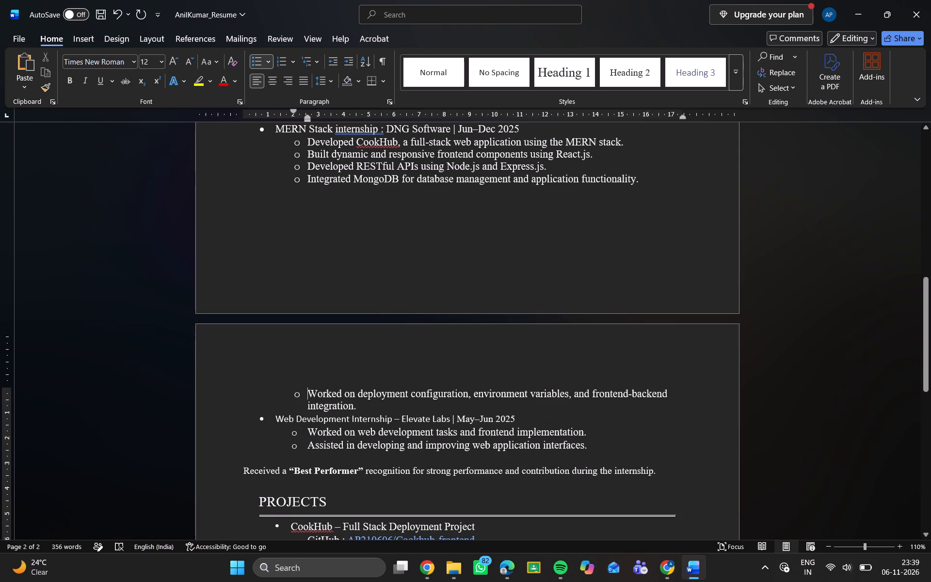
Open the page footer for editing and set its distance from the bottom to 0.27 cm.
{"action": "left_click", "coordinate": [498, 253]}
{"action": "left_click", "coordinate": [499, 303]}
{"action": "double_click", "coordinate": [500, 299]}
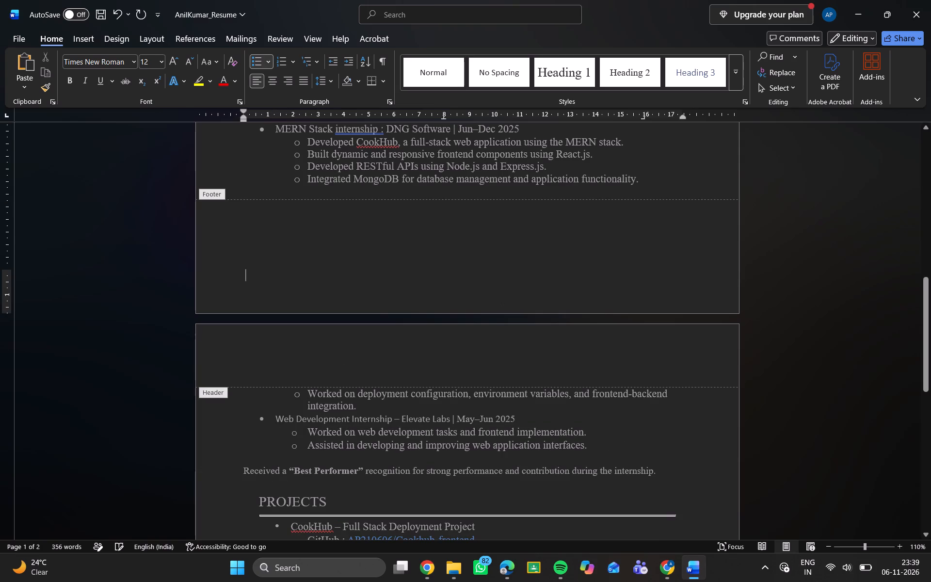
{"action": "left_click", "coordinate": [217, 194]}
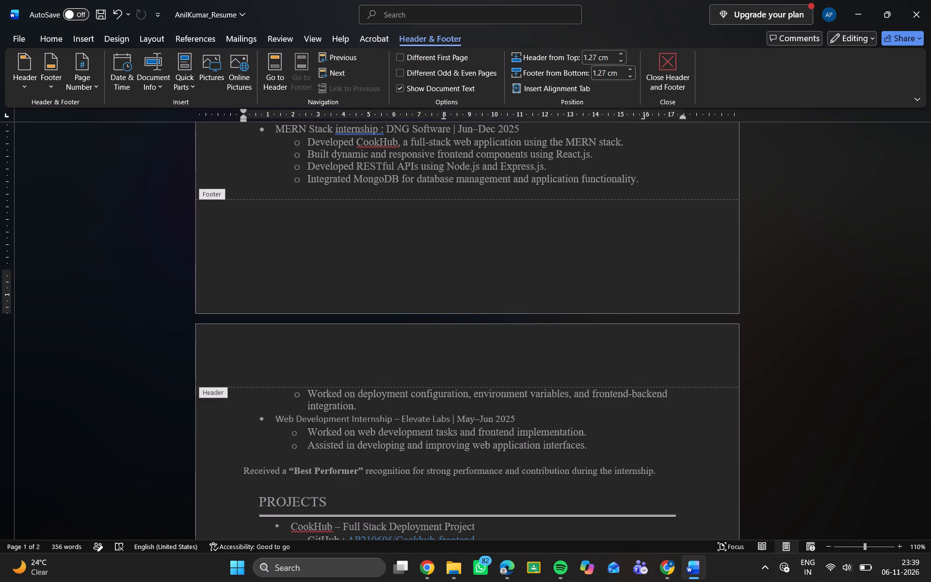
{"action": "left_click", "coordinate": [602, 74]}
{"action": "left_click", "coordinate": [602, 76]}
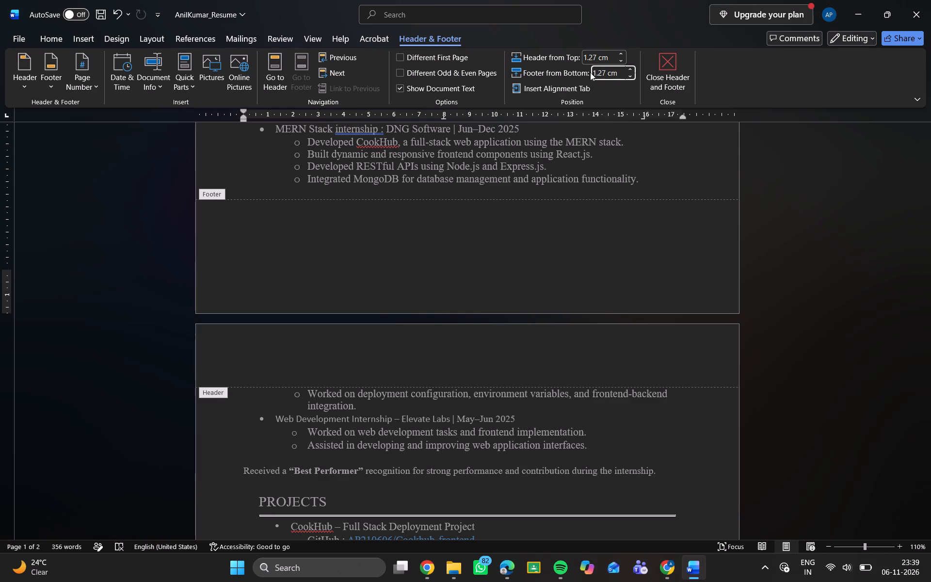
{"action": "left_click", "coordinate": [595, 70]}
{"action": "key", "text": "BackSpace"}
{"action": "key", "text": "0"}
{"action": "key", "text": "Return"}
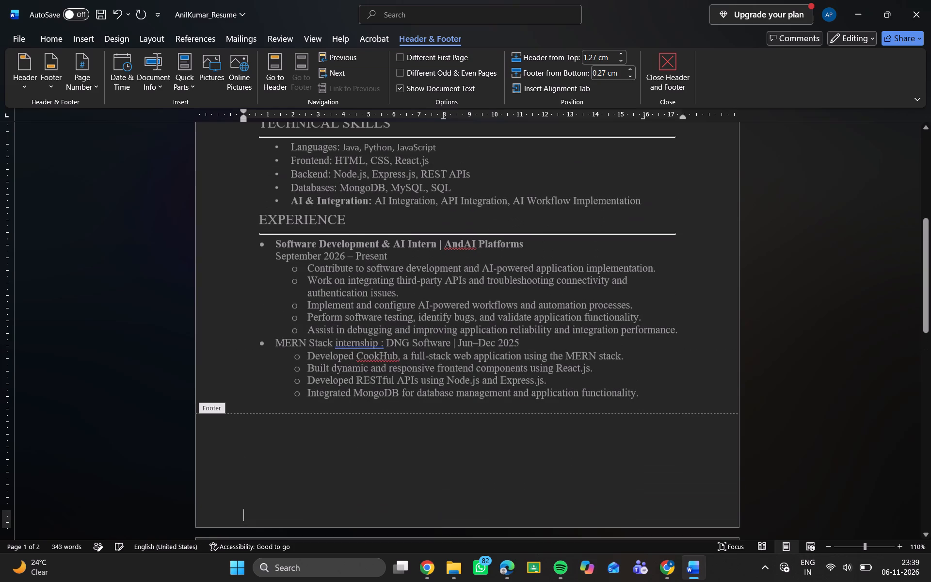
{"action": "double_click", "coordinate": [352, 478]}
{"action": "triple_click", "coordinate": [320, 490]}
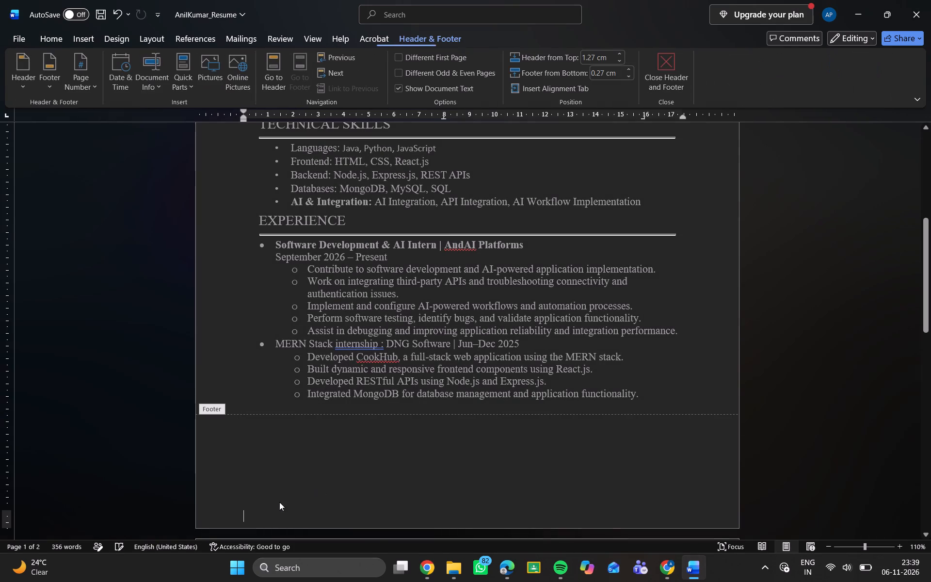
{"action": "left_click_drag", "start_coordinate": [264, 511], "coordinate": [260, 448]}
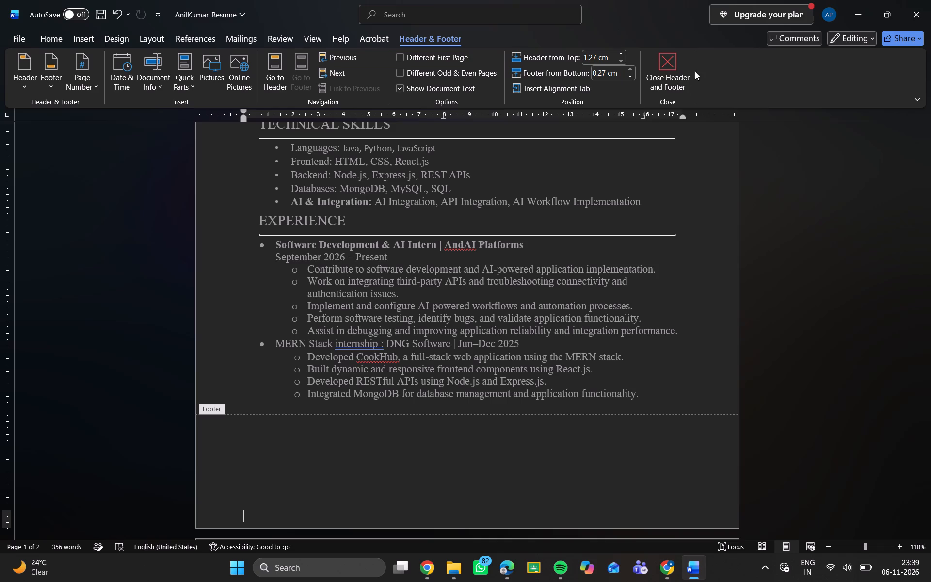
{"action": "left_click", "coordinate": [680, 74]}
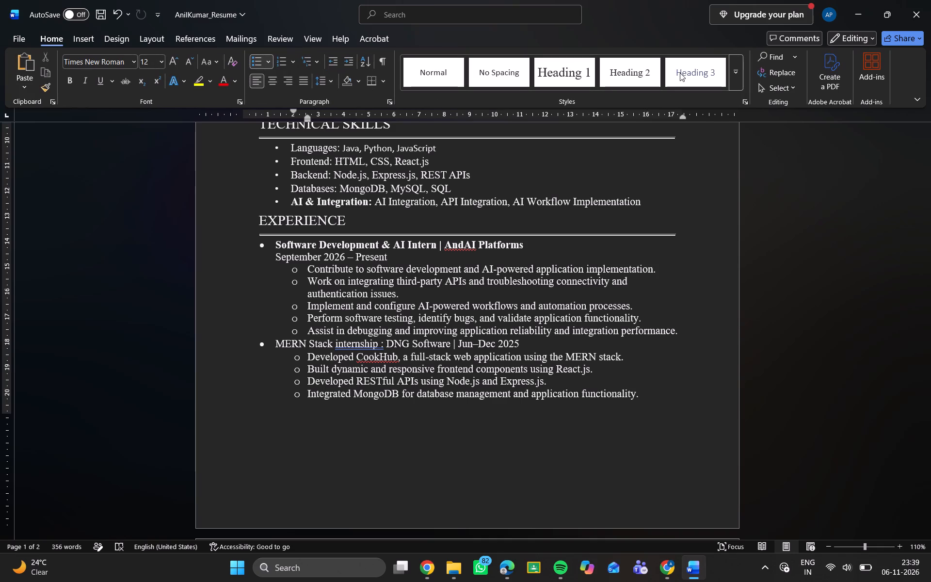
Reopen the first page's footer area and remove the footer from the document.
{"action": "scroll", "coordinate": [307, 409], "scroll_direction": "down", "scroll_amount": 2}
{"action": "triple_click", "coordinate": [342, 407]}
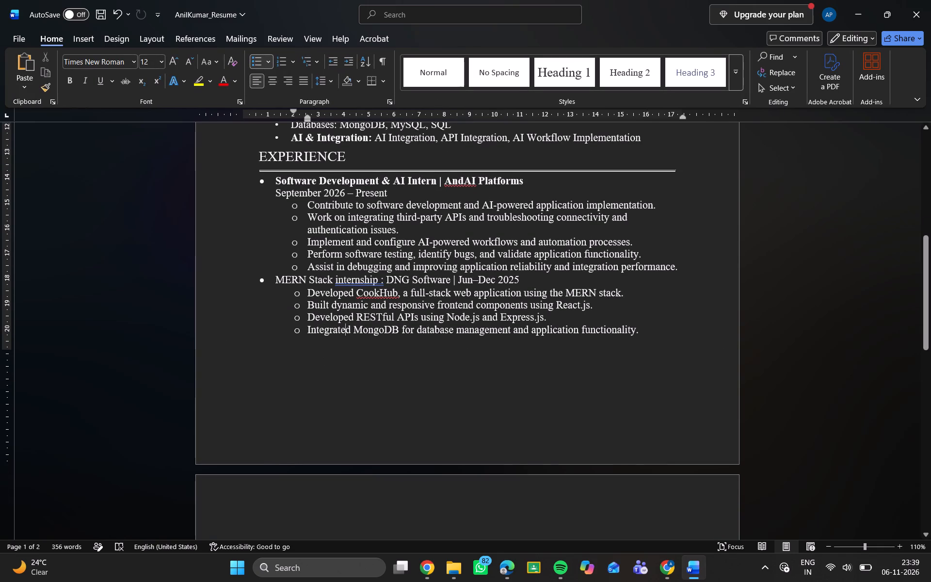
{"action": "double_click", "coordinate": [319, 425]}
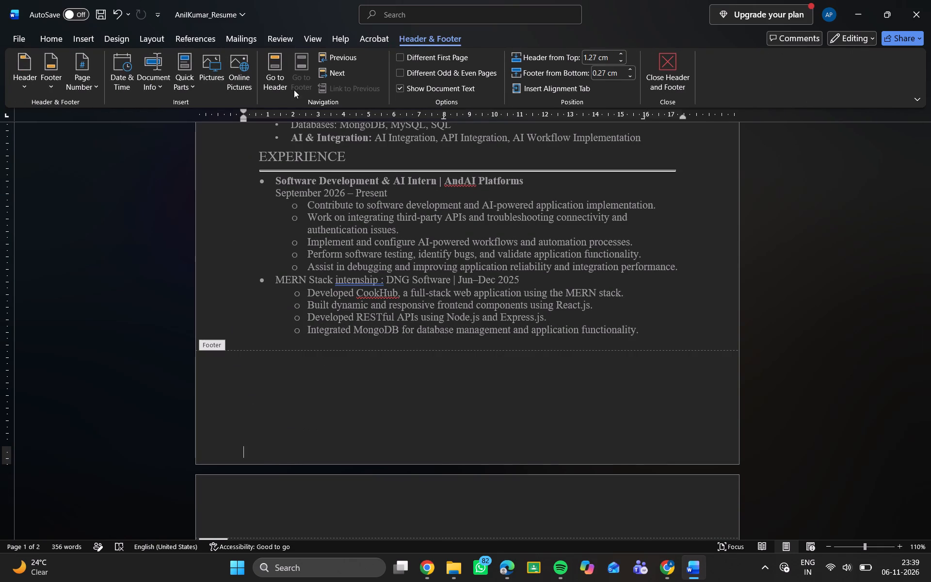
{"action": "left_click", "coordinate": [48, 86]}
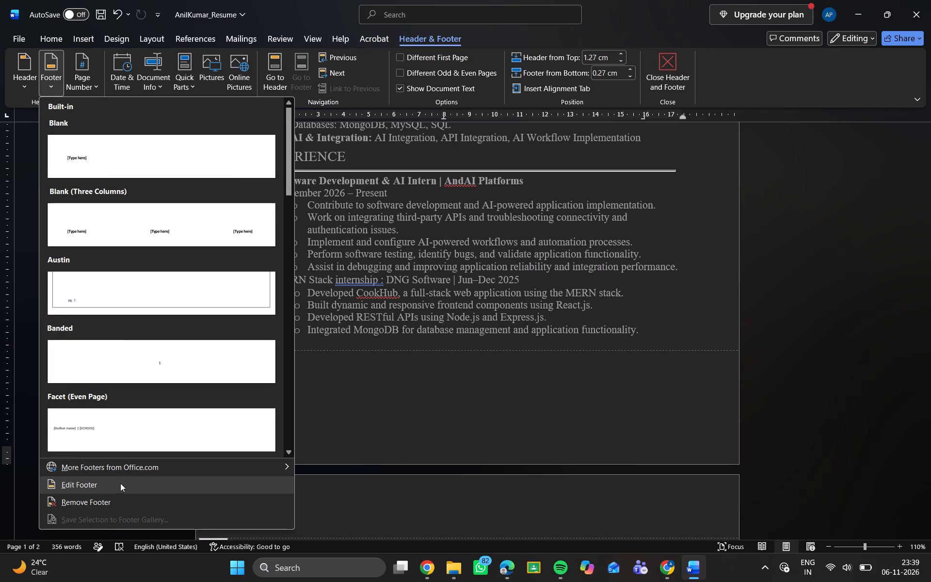
{"action": "left_click", "coordinate": [117, 506]}
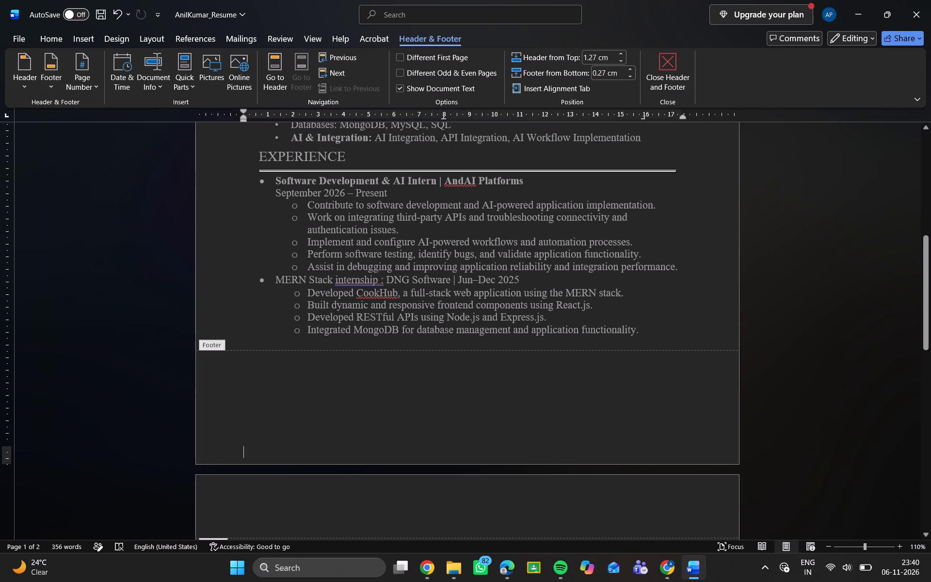
{"action": "left_click", "coordinate": [53, 84]}
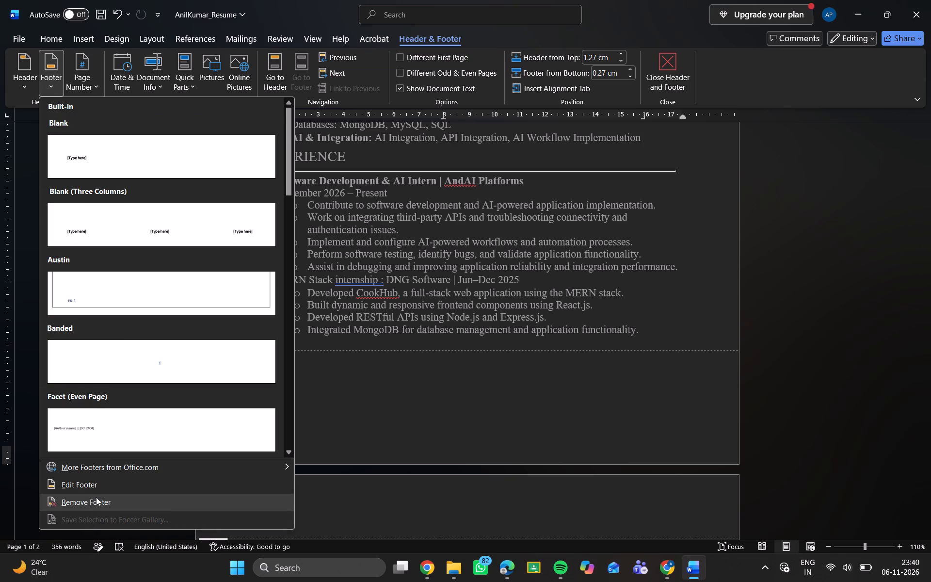
{"action": "left_click", "coordinate": [98, 495]}
{"action": "left_click", "coordinate": [57, 89]}
{"action": "left_click", "coordinate": [111, 482]}
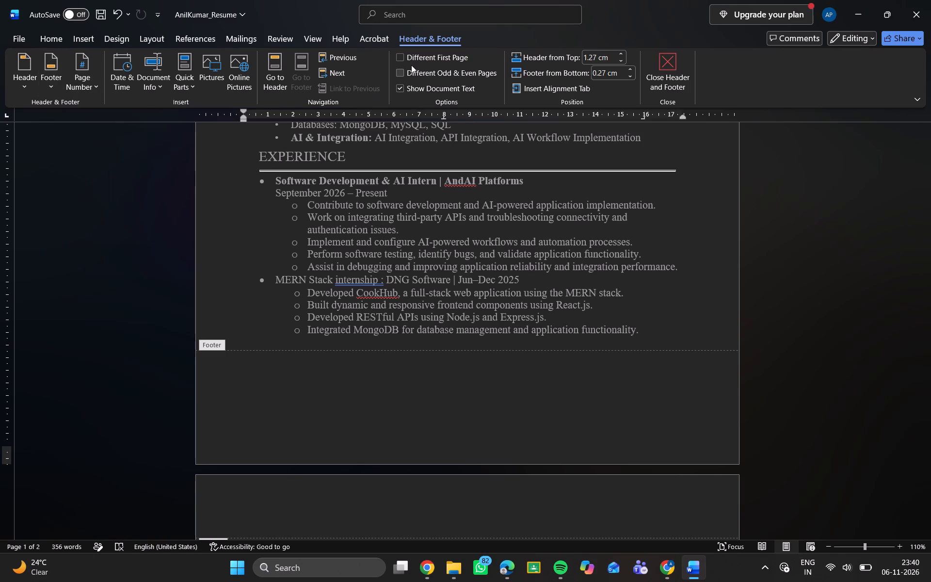
Turn off the Show Document Text option for header and footer editing.
{"action": "left_click", "coordinate": [400, 87]}
Remove the header from the document.
{"action": "left_click", "coordinate": [18, 85]}
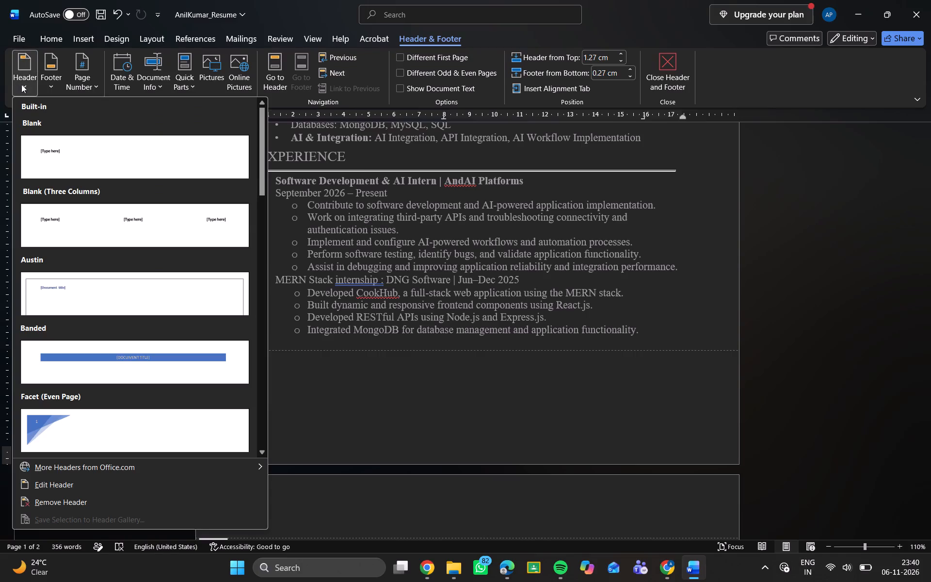
{"action": "left_click", "coordinate": [107, 501]}
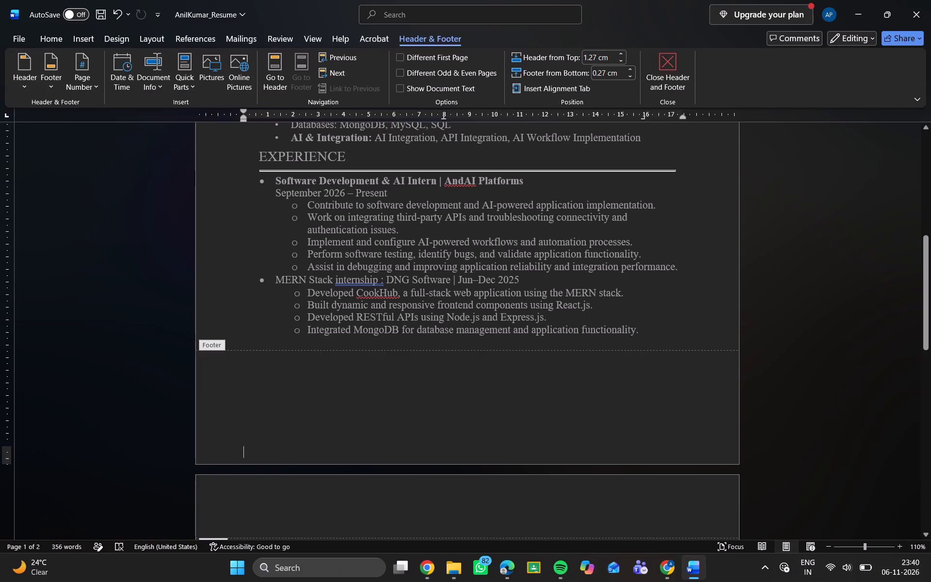
Examine the header and footer areas on both pages of the resume for the source of the blank space.
{"action": "scroll", "coordinate": [292, 430], "scroll_direction": "up", "scroll_amount": 13}
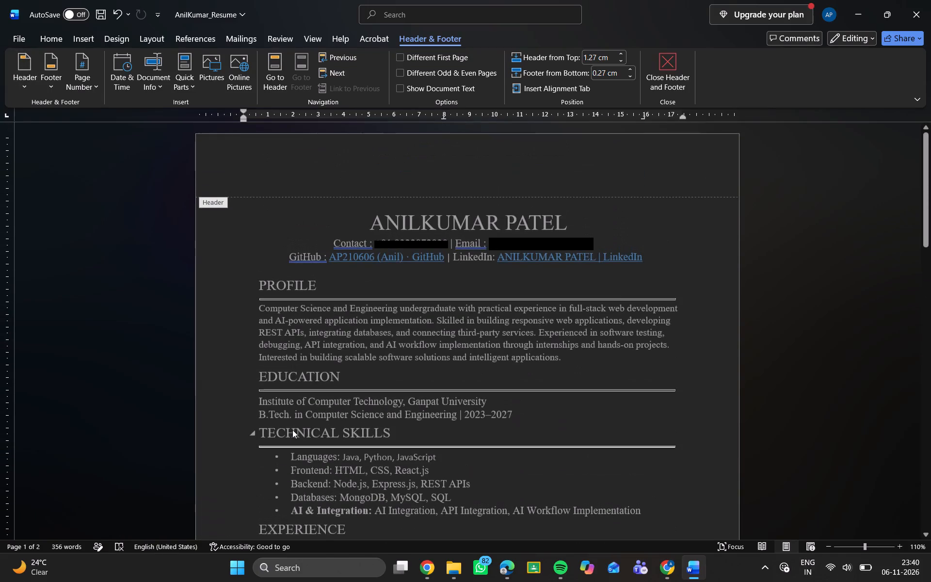
{"action": "scroll", "coordinate": [292, 430], "scroll_direction": "up", "scroll_amount": 4}
{"action": "scroll", "coordinate": [299, 405], "scroll_direction": "down", "scroll_amount": 20}
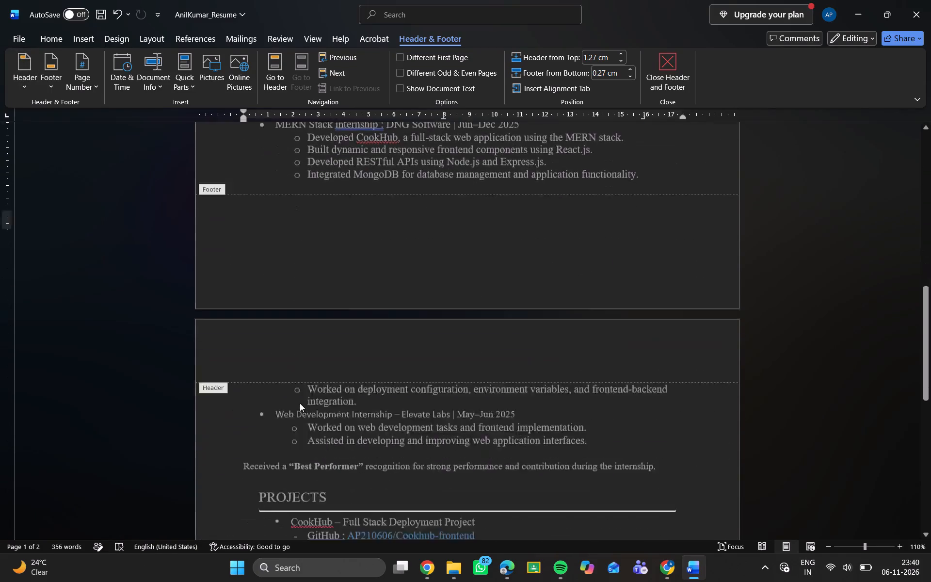
{"action": "scroll", "coordinate": [300, 403], "scroll_direction": "down", "scroll_amount": 15}
{"action": "left_click", "coordinate": [369, 453]}
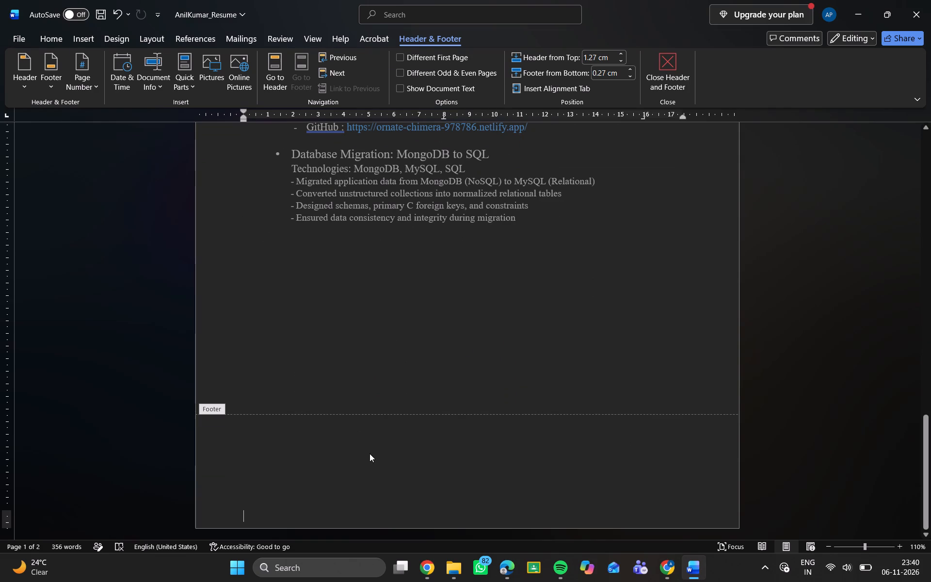
{"action": "left_click_drag", "start_coordinate": [263, 517], "coordinate": [270, 436]}
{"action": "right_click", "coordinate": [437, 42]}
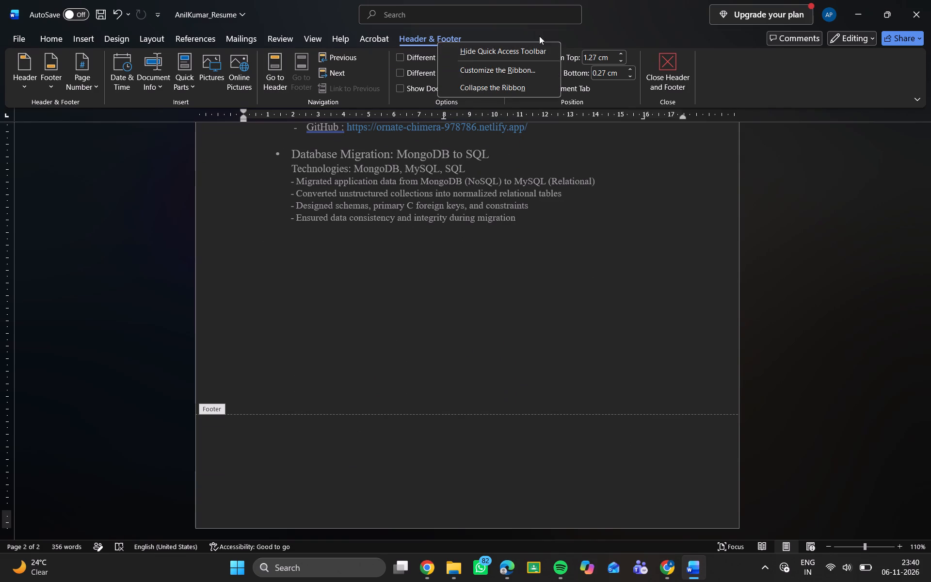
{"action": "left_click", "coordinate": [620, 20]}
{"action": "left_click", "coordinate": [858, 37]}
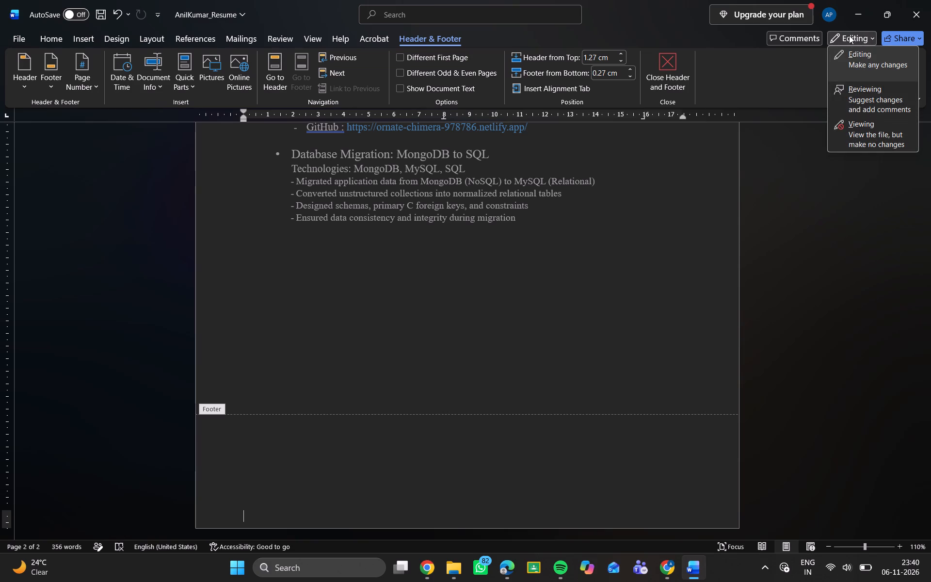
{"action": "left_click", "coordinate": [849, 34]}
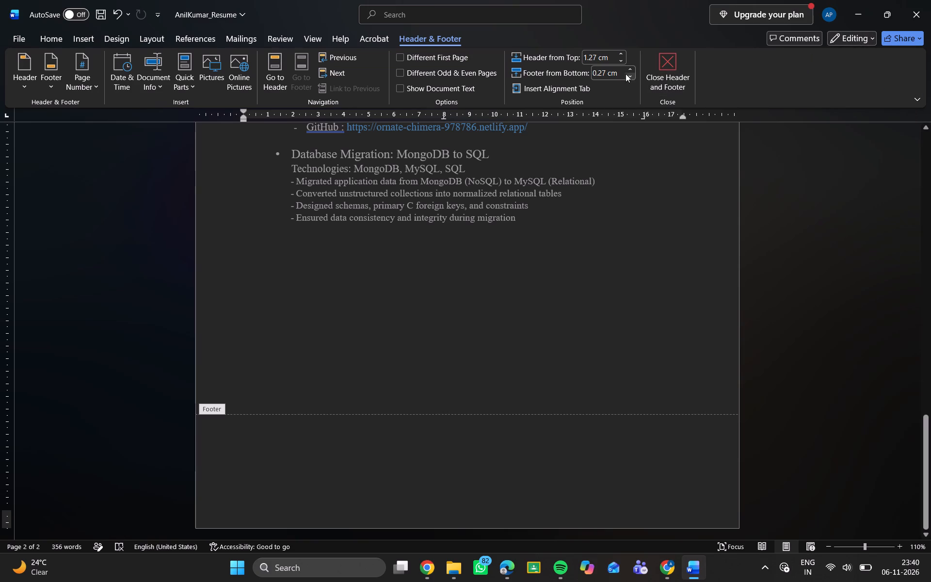
Reduce the header's distance from the top of the page to 0 cm.
{"action": "left_click", "coordinate": [624, 49]}
{"action": "double_click", "coordinate": [621, 49]}
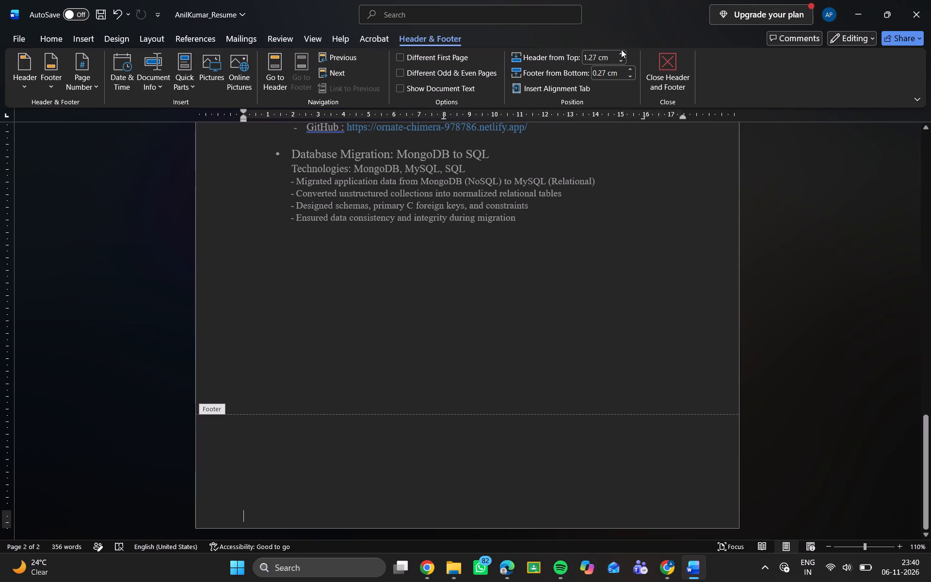
{"action": "left_click", "coordinate": [620, 57]}
{"action": "triple_click", "coordinate": [621, 61]}
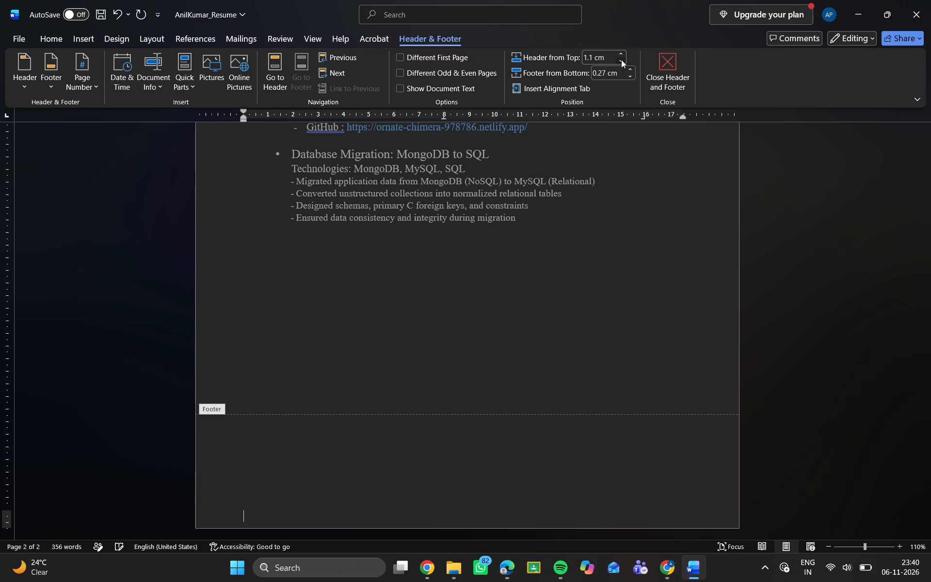
{"action": "triple_click", "coordinate": [621, 60]}
{"action": "triple_click", "coordinate": [621, 60]}
{"action": "triple_click", "coordinate": [622, 59]}
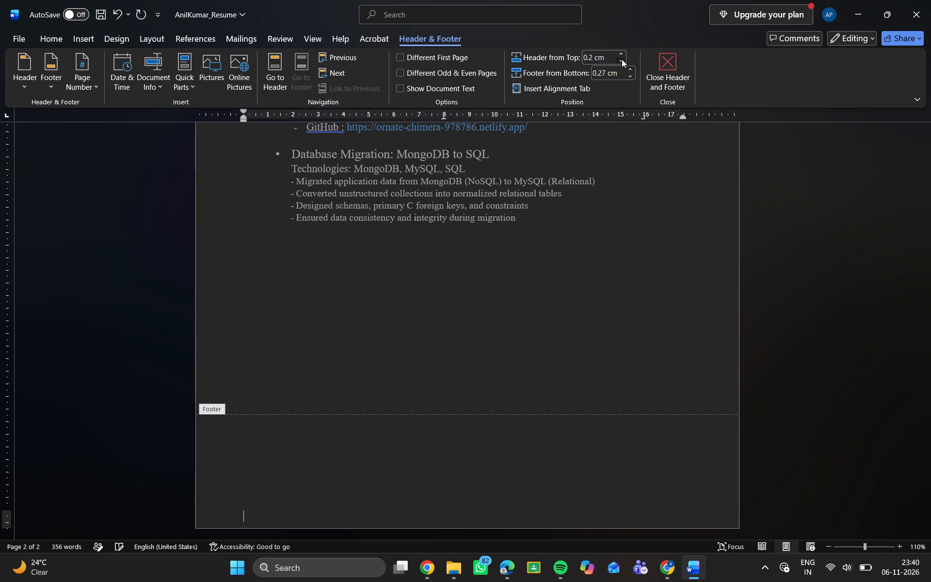
{"action": "double_click", "coordinate": [622, 59]}
Reduce the footer's distance from the bottom of the page to 0 cm.
{"action": "double_click", "coordinate": [631, 74]}
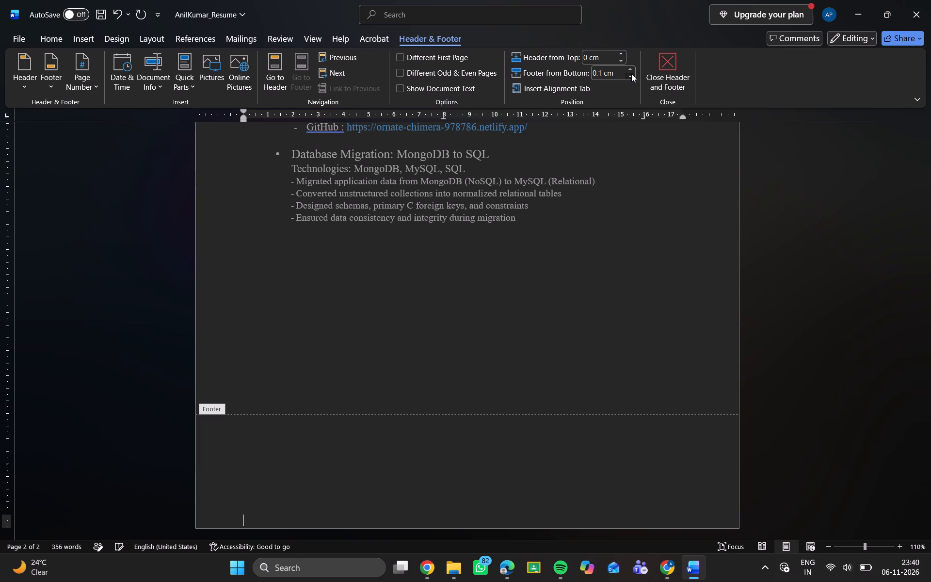
{"action": "triple_click", "coordinate": [631, 74]}
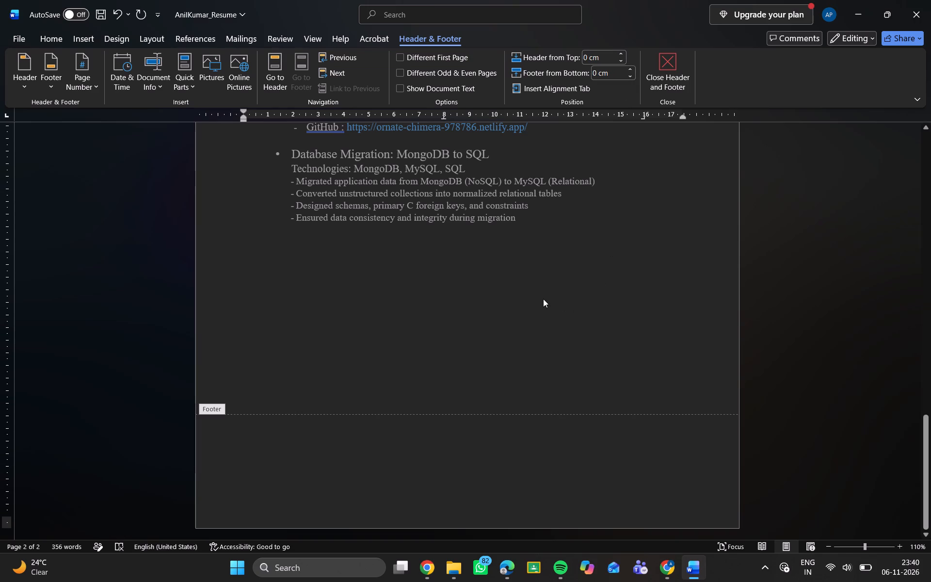
{"action": "key", "text": "Return"}
Remove the footer again while the second page's footer area is open for editing.
{"action": "scroll", "coordinate": [264, 476], "scroll_direction": "down", "scroll_amount": 3}
{"action": "left_click", "coordinate": [81, 94]}
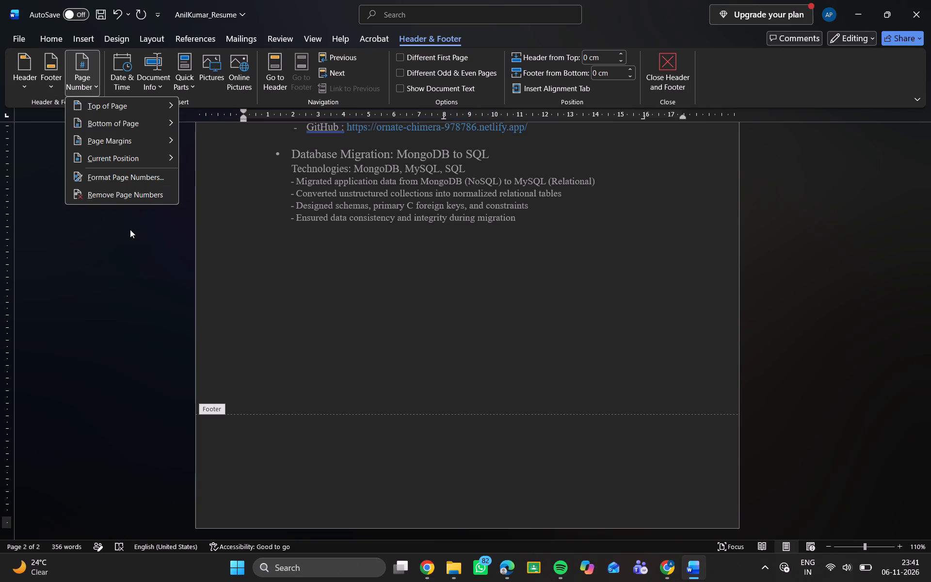
{"action": "left_click", "coordinate": [57, 85]}
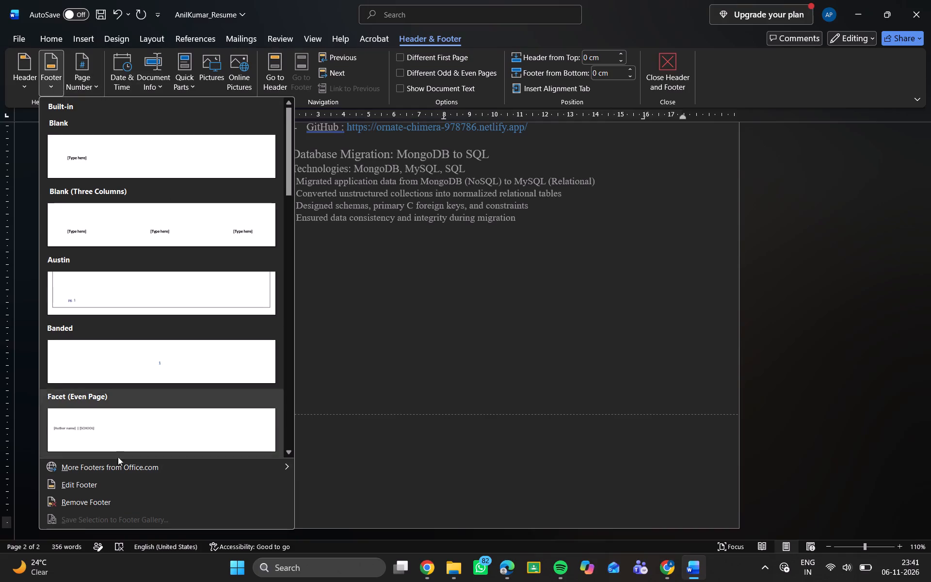
{"action": "left_click", "coordinate": [113, 489]}
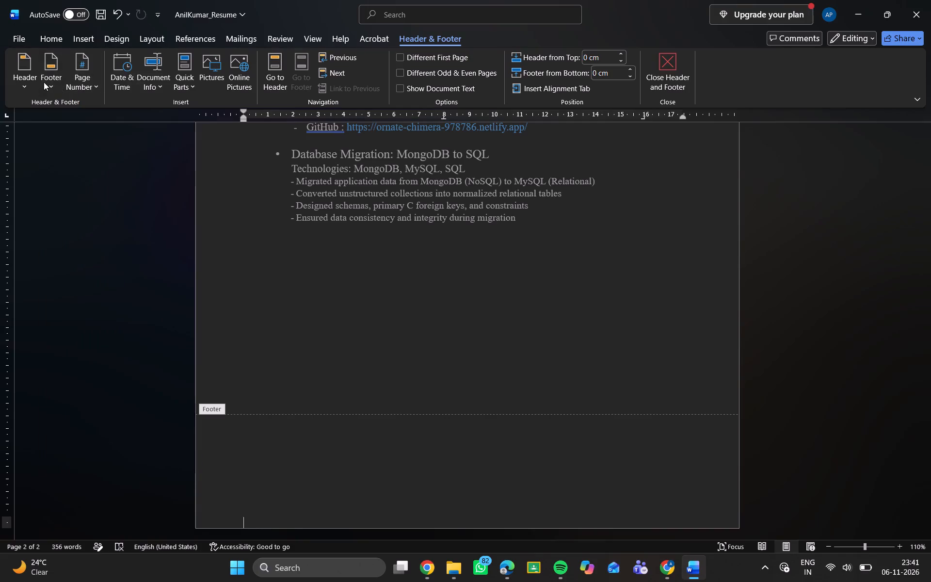
{"action": "left_click", "coordinate": [44, 82]}
{"action": "left_click", "coordinate": [81, 508]}
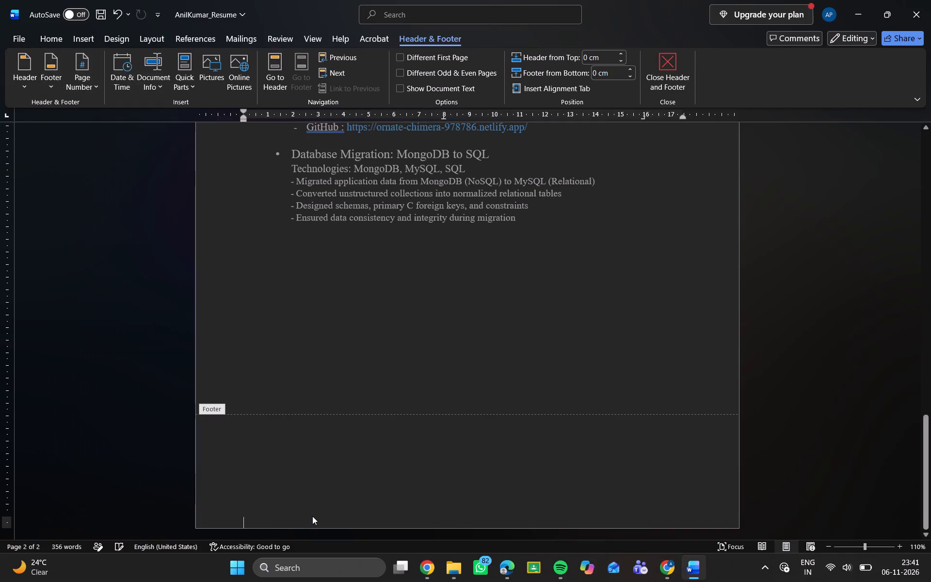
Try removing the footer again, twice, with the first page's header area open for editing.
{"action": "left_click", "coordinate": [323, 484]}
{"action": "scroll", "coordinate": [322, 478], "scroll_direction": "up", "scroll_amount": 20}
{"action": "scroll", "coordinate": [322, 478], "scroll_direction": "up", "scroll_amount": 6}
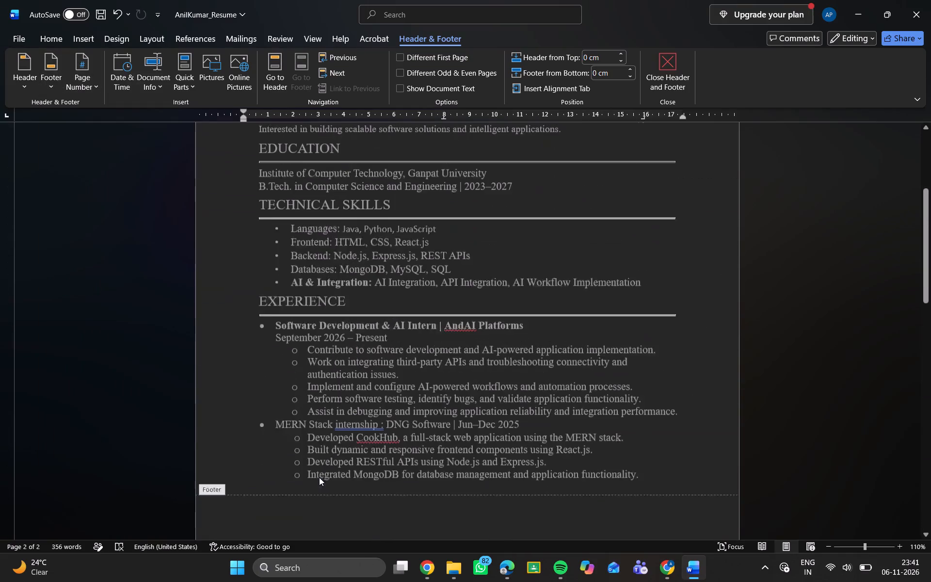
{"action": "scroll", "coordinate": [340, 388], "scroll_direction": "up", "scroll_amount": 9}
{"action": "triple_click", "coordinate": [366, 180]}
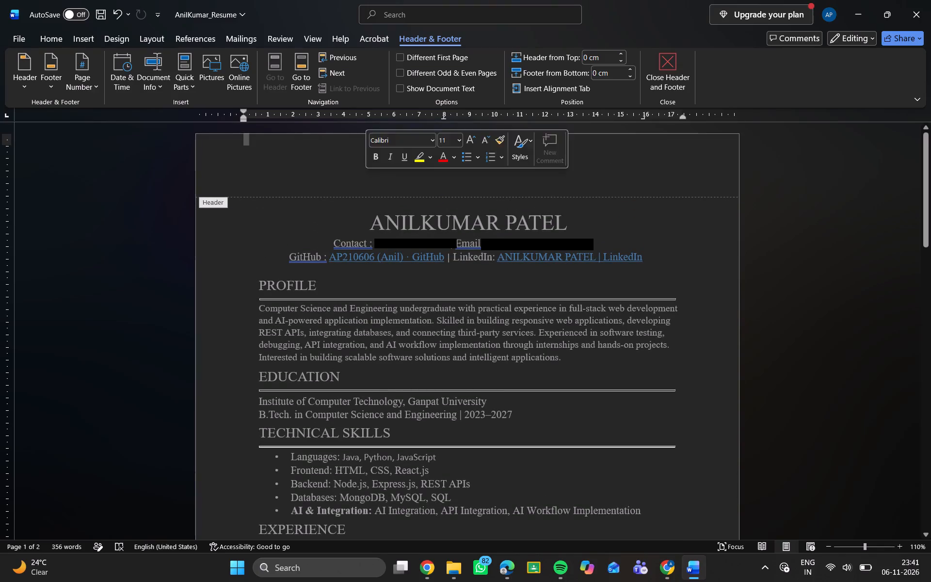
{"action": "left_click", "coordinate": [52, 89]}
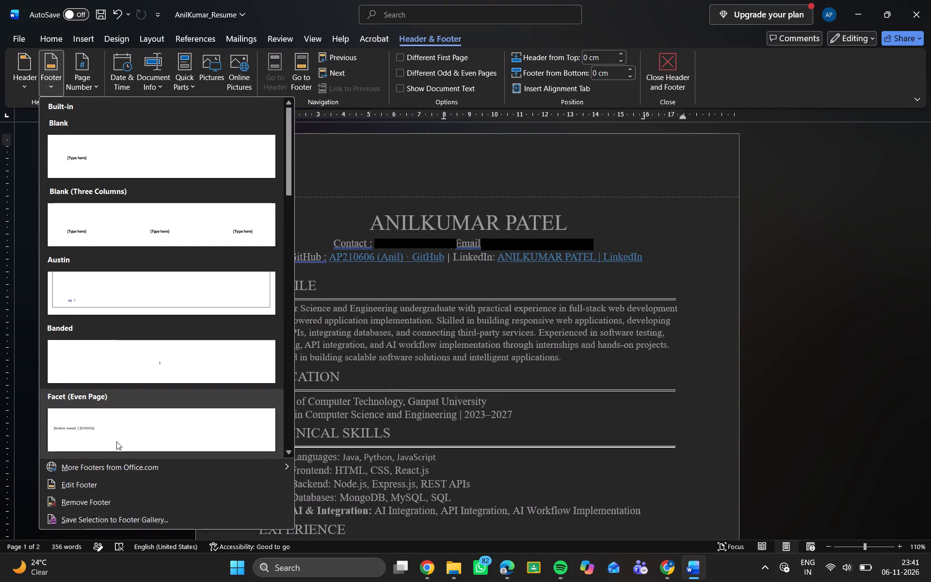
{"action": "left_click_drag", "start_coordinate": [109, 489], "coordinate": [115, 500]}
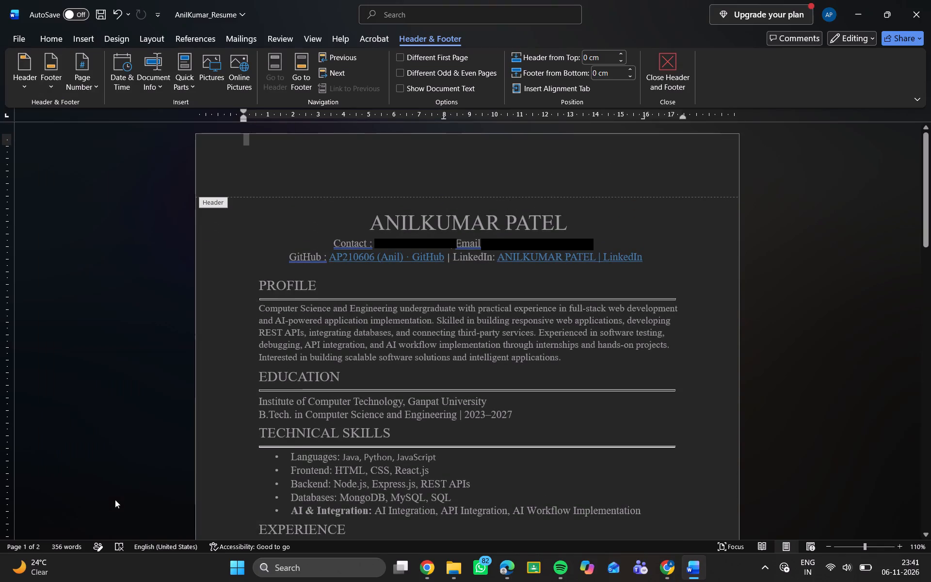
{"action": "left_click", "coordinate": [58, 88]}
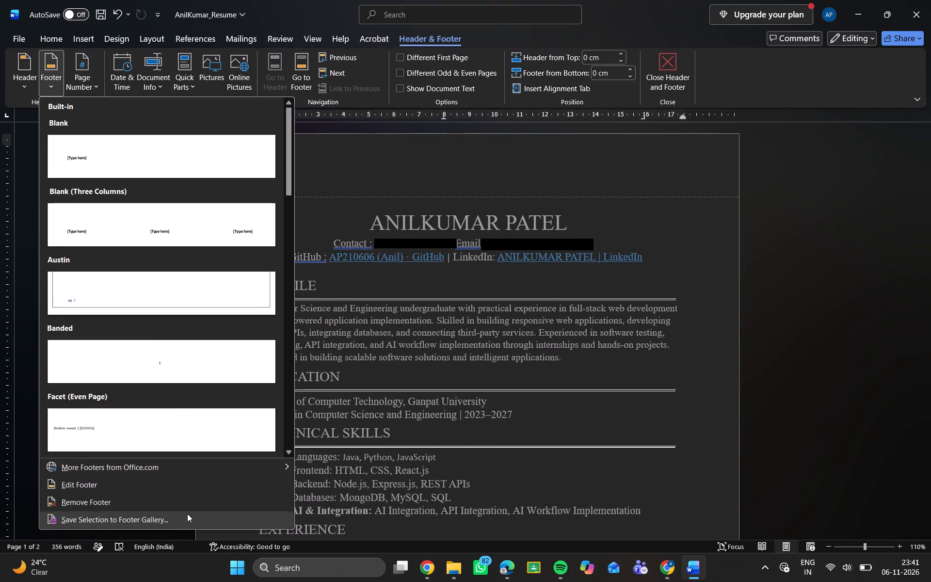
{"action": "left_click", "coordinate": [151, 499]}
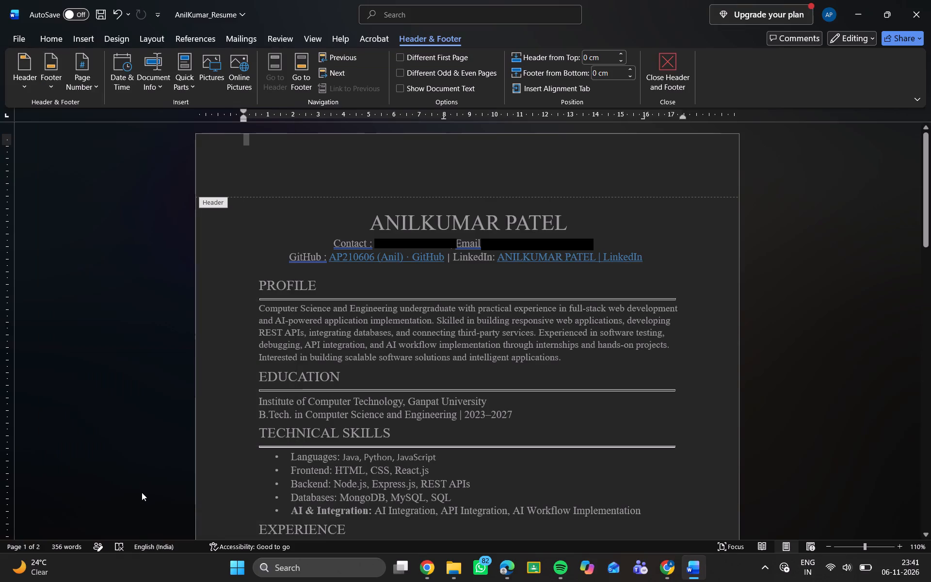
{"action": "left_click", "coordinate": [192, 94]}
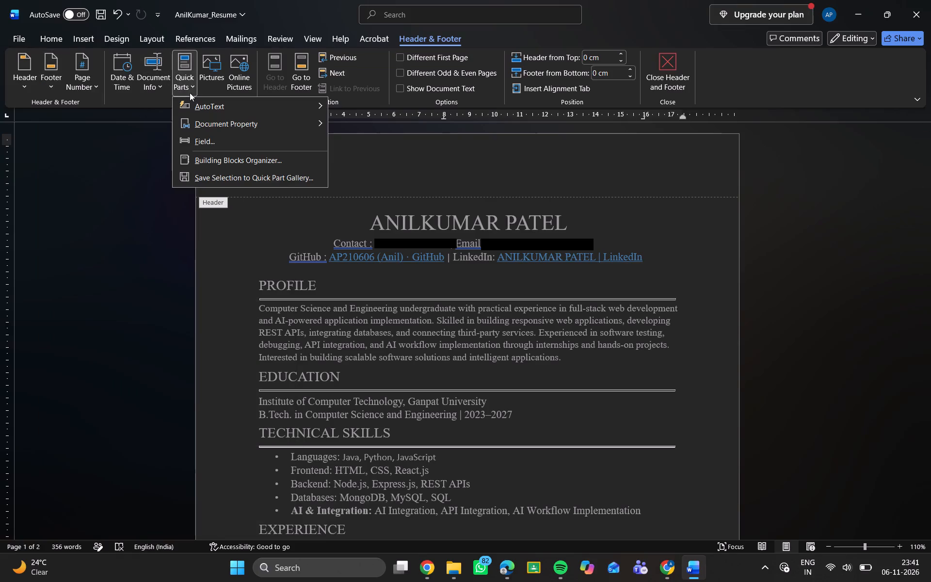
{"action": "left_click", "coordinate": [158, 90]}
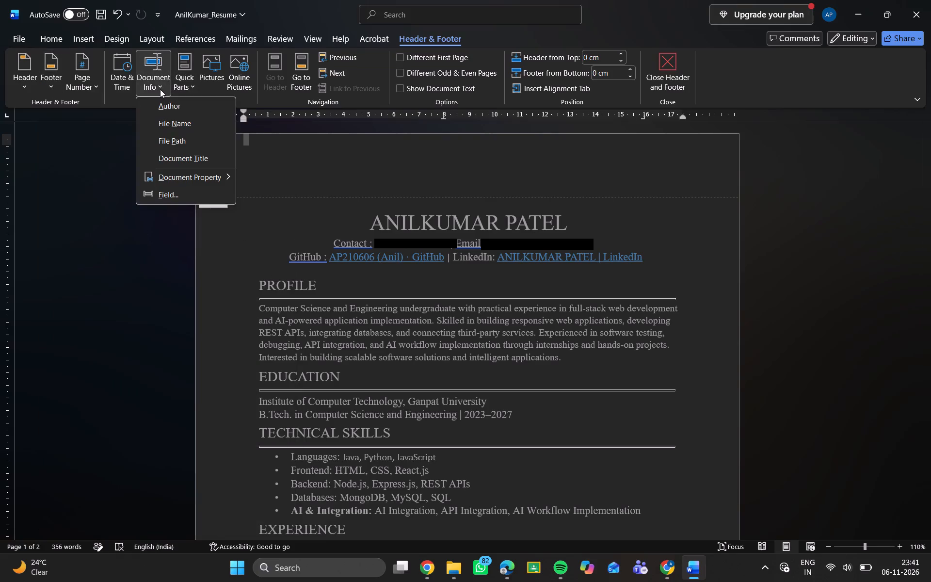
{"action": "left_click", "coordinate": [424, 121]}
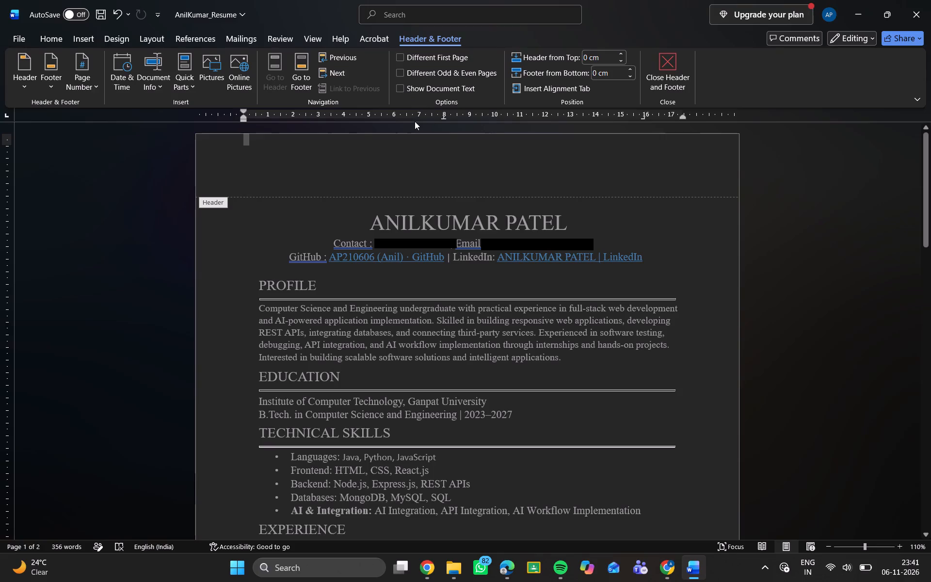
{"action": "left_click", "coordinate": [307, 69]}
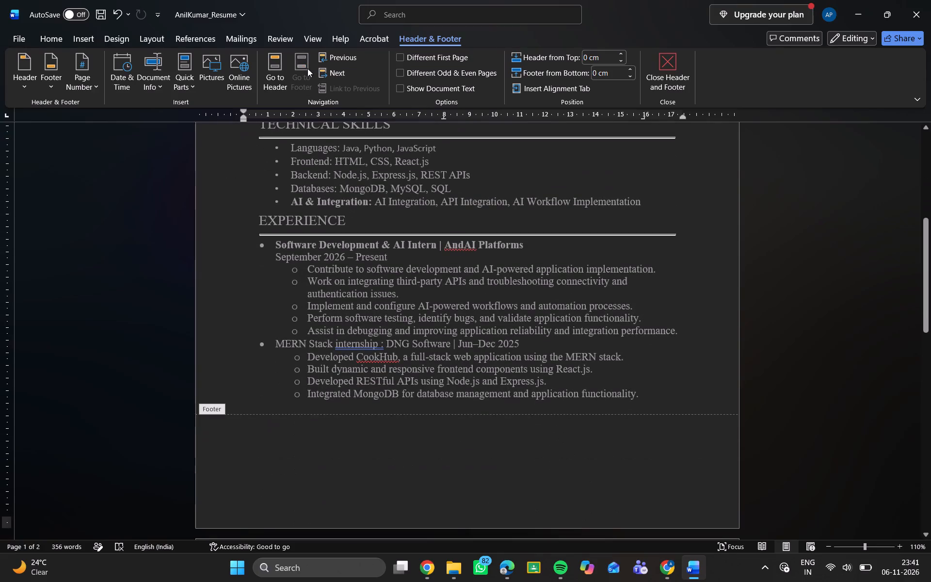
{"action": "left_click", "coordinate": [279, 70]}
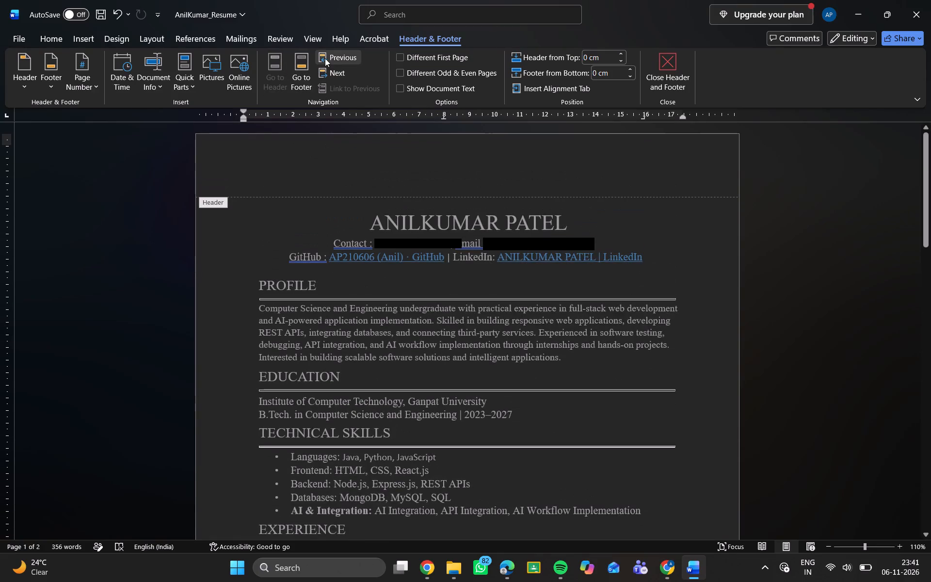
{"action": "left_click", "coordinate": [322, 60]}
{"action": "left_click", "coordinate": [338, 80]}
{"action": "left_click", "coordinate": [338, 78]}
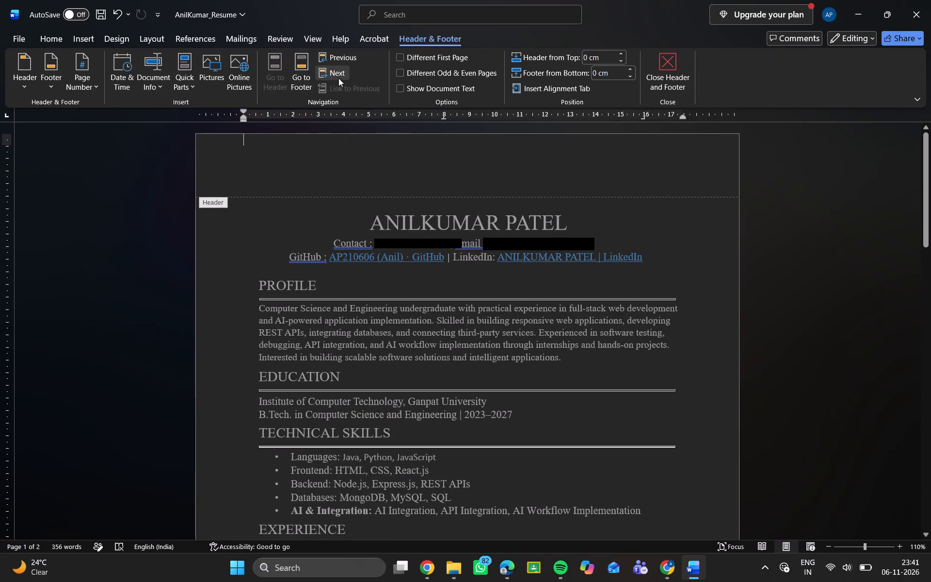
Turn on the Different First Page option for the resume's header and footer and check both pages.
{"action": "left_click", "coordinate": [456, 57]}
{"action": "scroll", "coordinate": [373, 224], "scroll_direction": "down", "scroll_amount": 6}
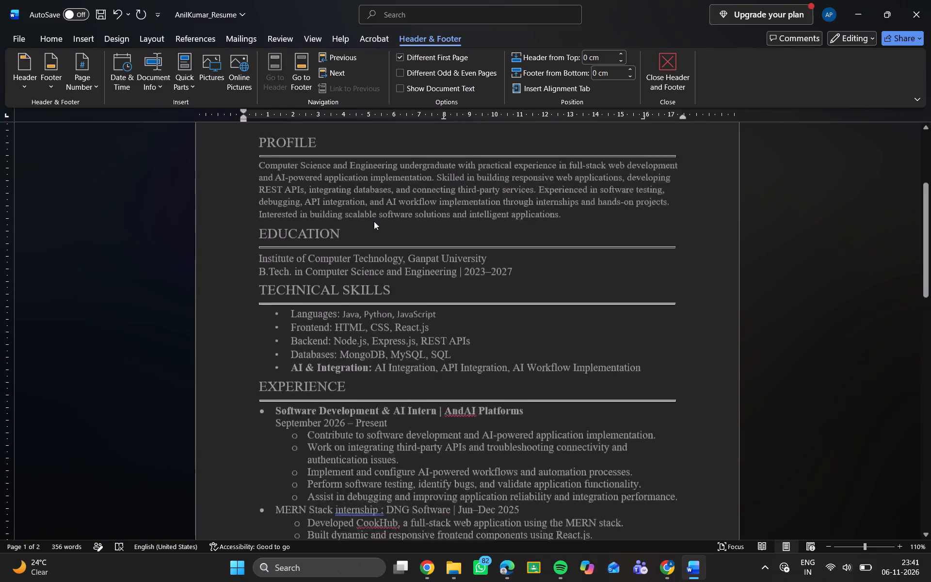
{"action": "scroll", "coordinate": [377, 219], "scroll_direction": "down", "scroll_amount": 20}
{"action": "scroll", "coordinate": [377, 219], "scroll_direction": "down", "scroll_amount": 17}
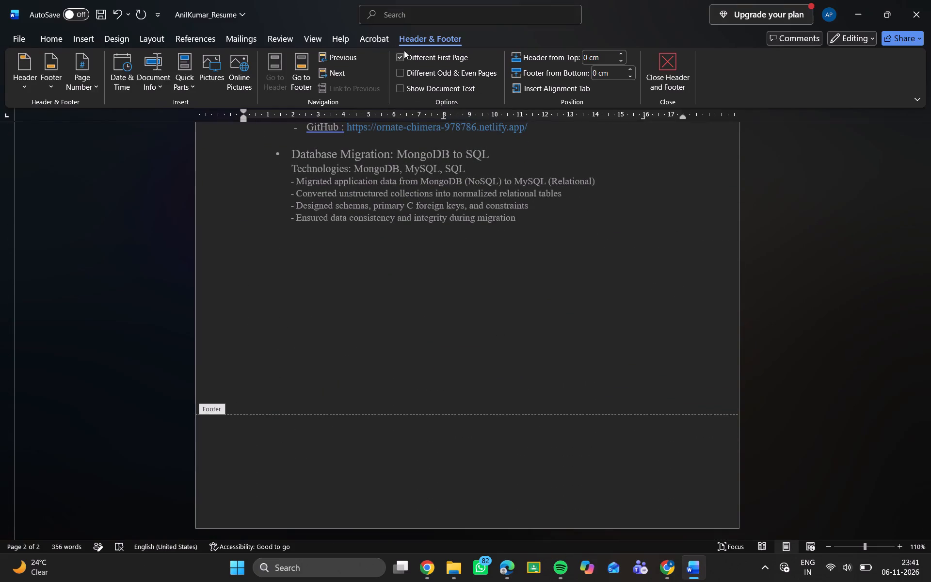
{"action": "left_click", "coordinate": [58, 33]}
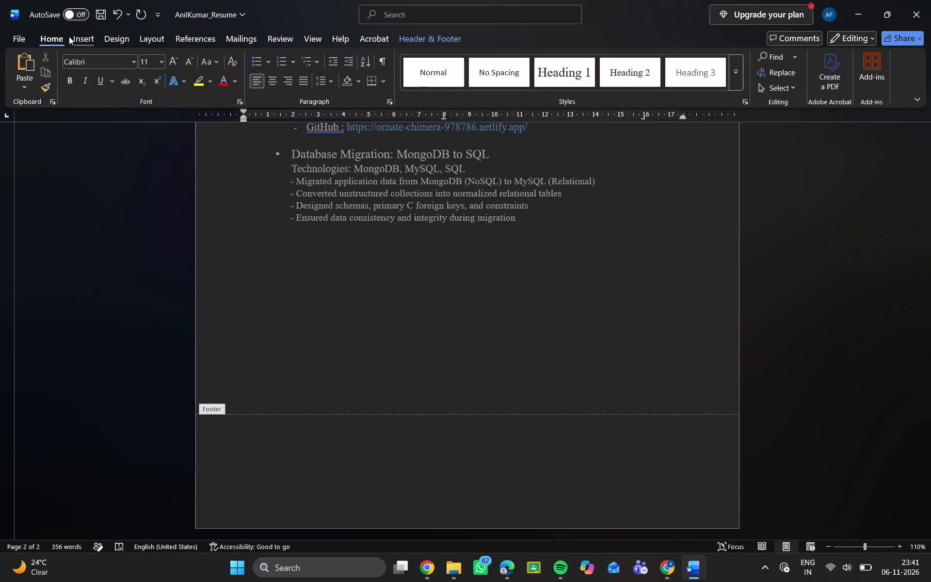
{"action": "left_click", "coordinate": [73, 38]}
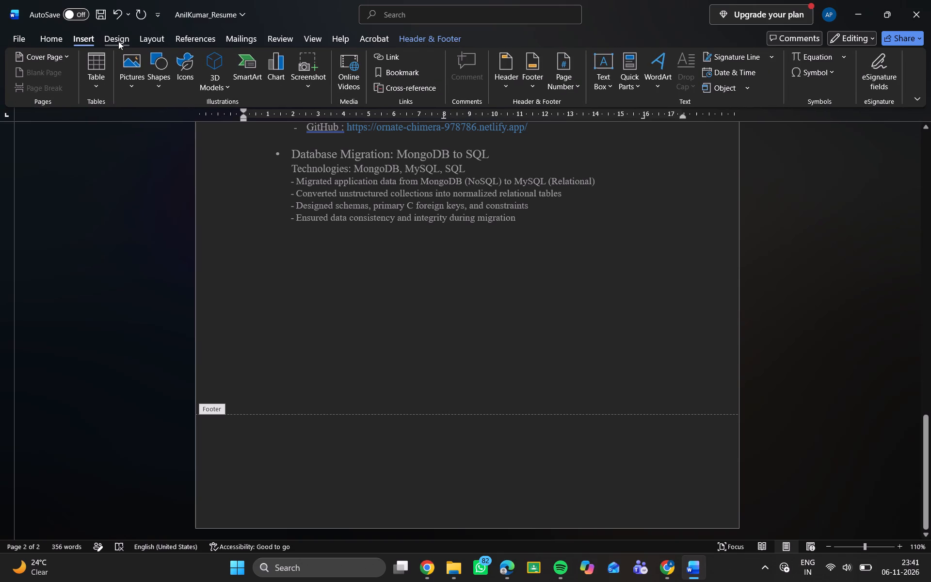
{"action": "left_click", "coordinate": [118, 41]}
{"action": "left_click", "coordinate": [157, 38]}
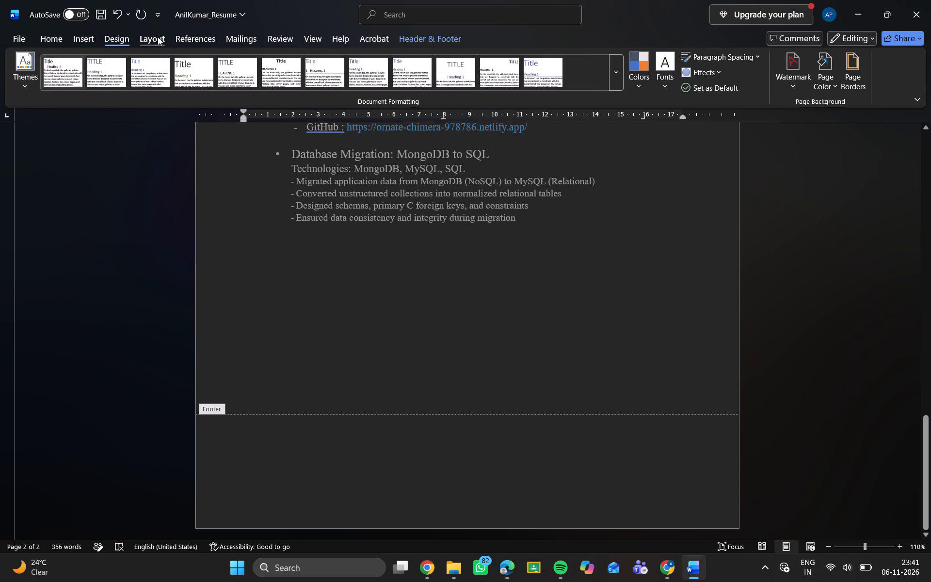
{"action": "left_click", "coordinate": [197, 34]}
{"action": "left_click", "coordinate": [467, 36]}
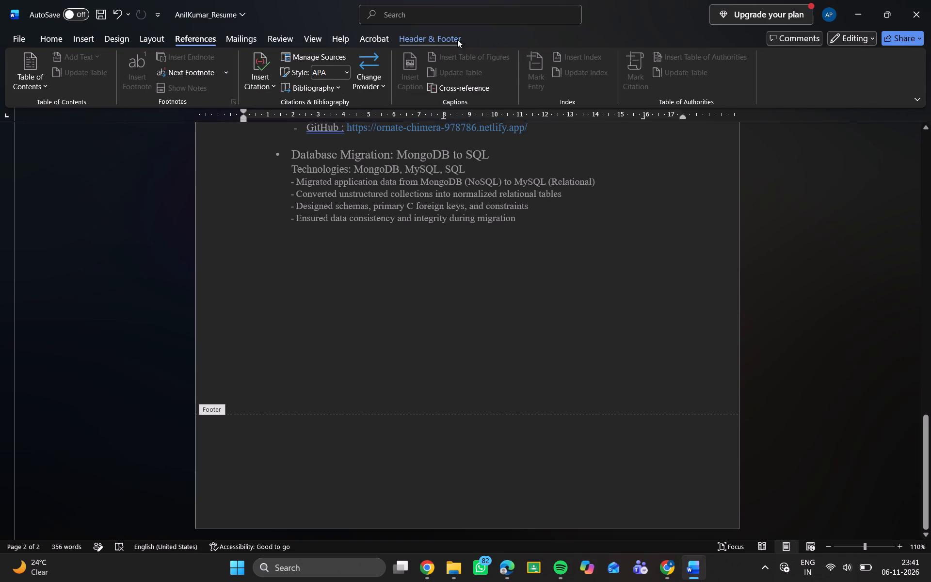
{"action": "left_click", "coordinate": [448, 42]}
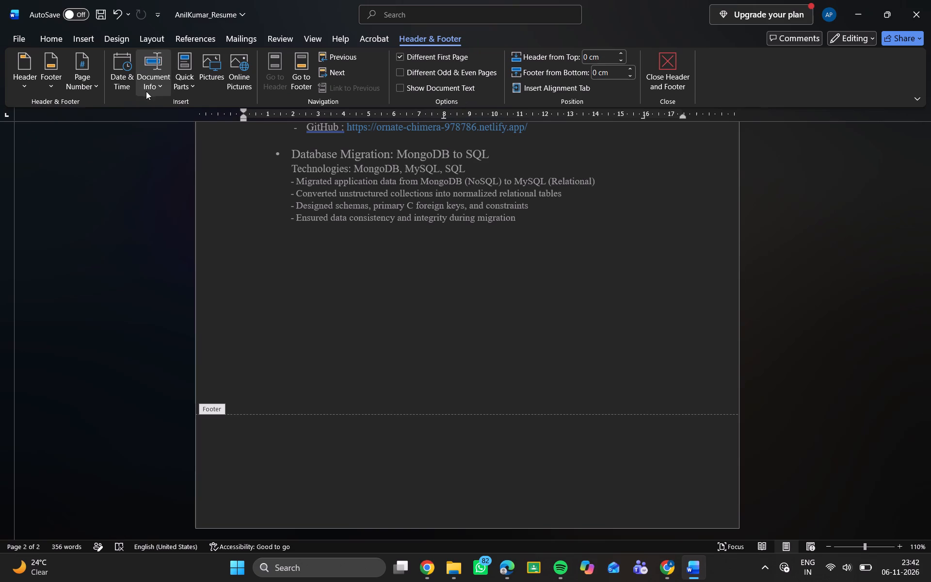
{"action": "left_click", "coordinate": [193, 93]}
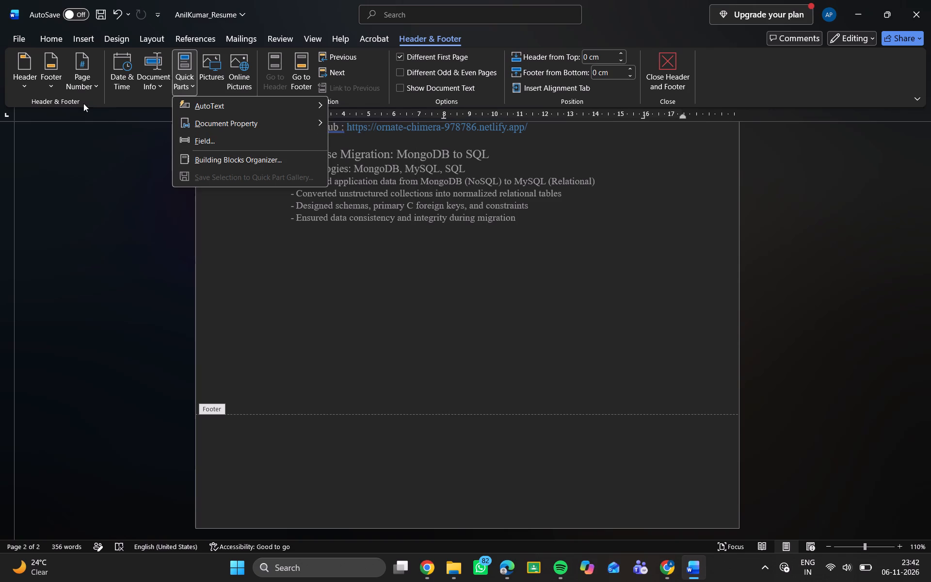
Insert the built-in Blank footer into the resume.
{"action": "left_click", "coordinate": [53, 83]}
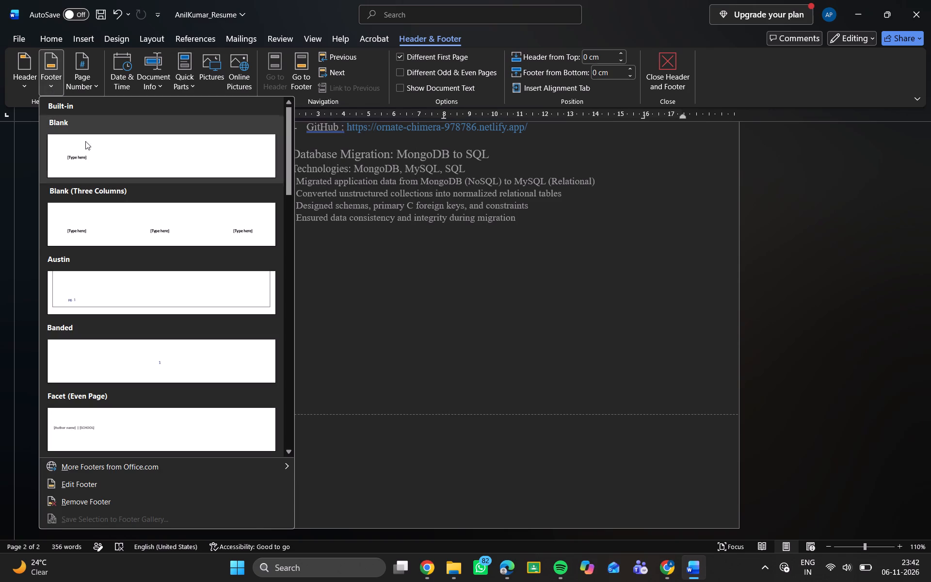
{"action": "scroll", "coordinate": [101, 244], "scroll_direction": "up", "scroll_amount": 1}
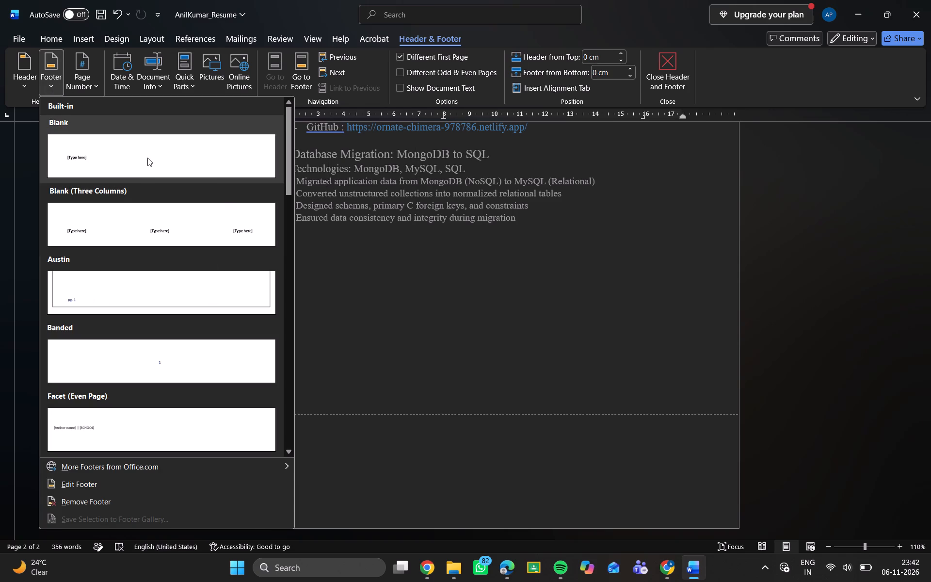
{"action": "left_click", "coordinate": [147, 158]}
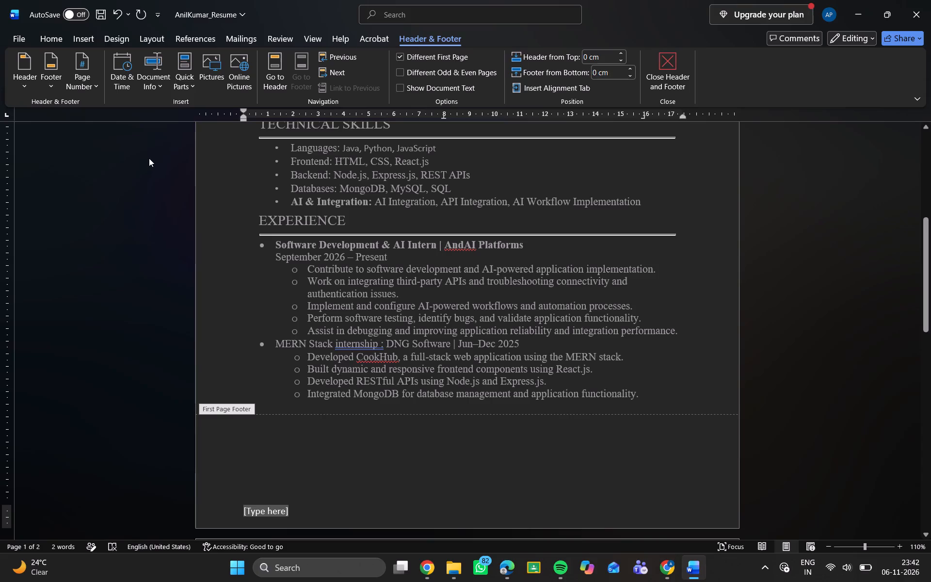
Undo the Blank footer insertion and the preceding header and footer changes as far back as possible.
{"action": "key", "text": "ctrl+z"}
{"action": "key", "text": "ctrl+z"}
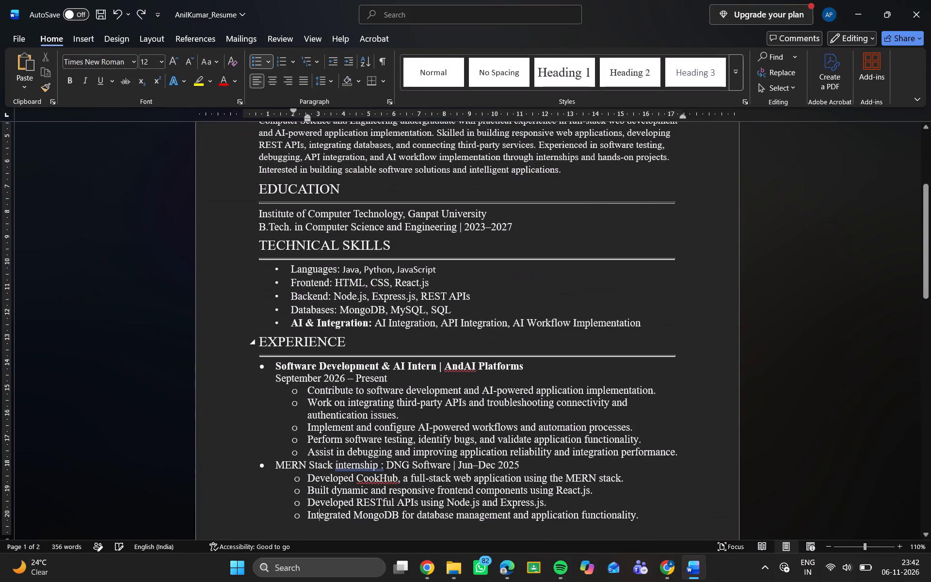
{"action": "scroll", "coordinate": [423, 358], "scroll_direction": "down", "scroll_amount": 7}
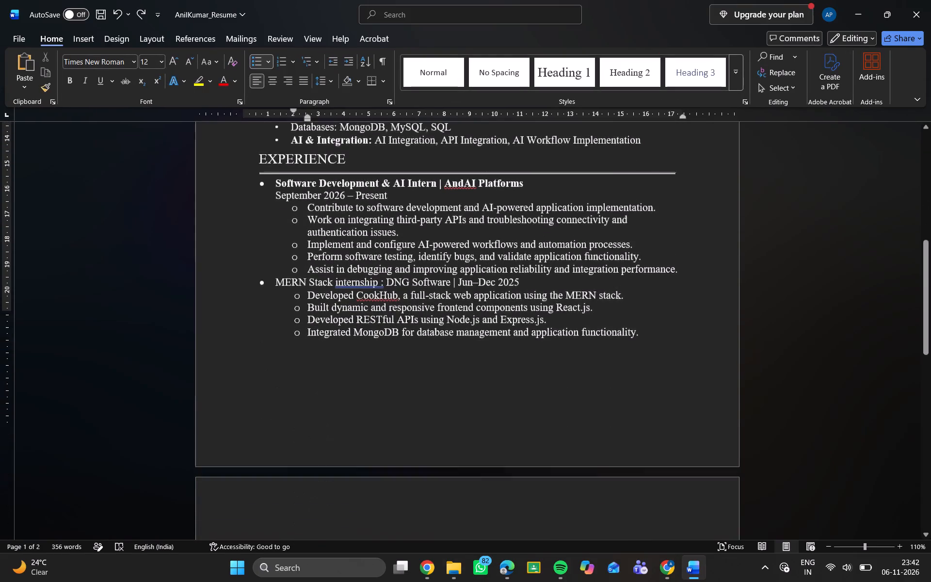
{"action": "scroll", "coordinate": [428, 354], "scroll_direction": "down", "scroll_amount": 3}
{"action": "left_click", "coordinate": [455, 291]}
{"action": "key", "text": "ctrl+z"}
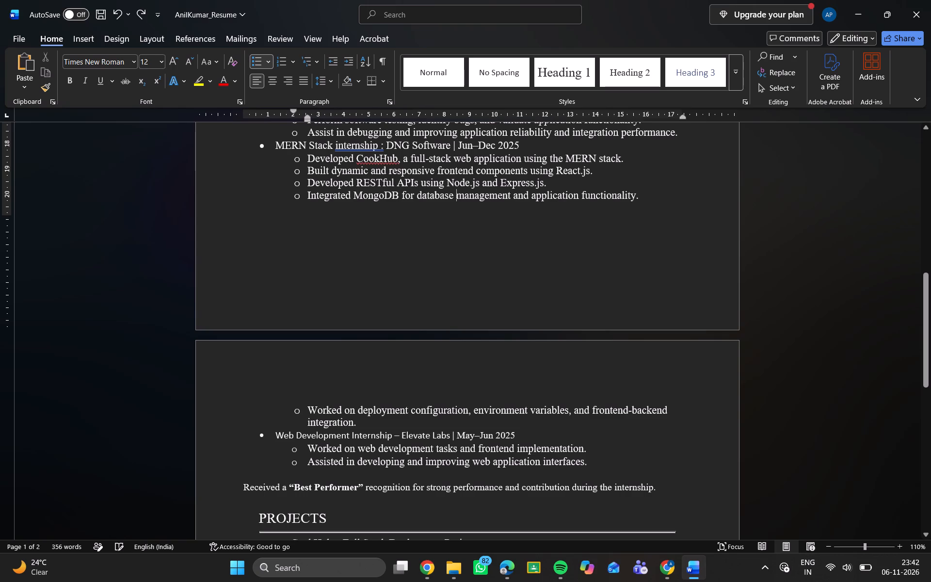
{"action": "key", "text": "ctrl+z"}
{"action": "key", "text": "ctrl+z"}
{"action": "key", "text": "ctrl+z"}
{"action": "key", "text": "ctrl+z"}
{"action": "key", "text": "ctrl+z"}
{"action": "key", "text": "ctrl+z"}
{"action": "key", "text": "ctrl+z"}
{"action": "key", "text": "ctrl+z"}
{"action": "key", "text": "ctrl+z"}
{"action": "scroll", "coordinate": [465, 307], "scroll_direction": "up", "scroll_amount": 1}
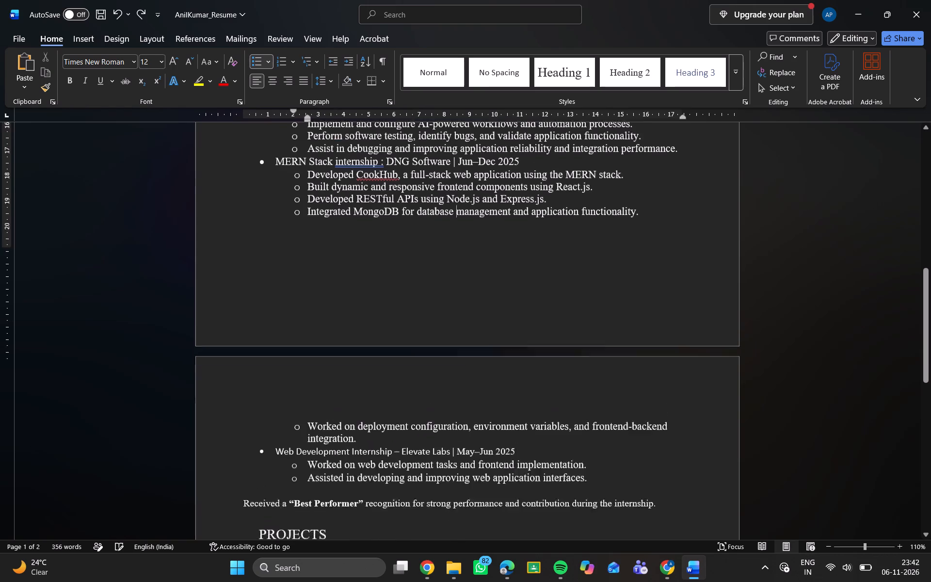
Save the resume document.
{"action": "scroll", "coordinate": [465, 307], "scroll_direction": "up", "scroll_amount": 1}
{"action": "key", "text": "ctrl+s"}
{"action": "scroll", "coordinate": [465, 307], "scroll_direction": "down", "scroll_amount": 1}
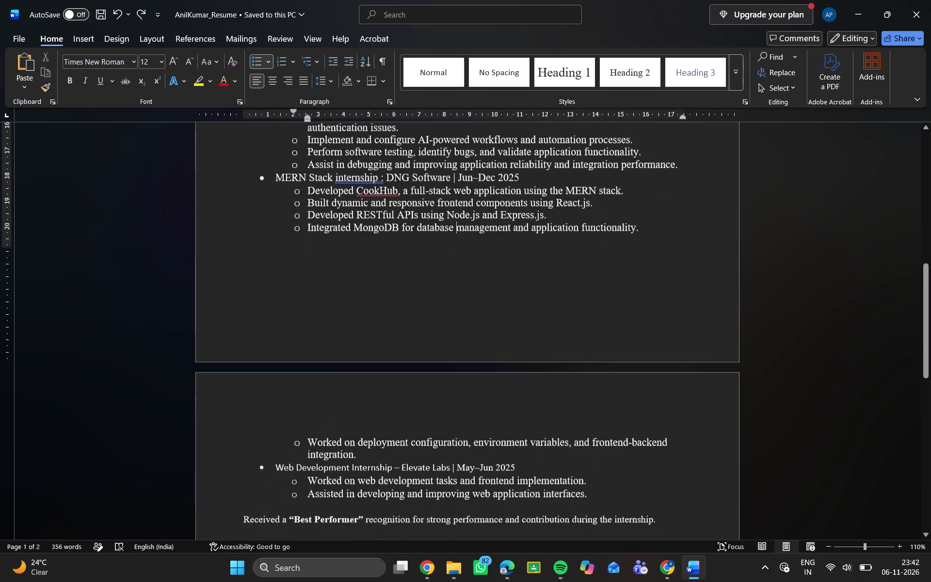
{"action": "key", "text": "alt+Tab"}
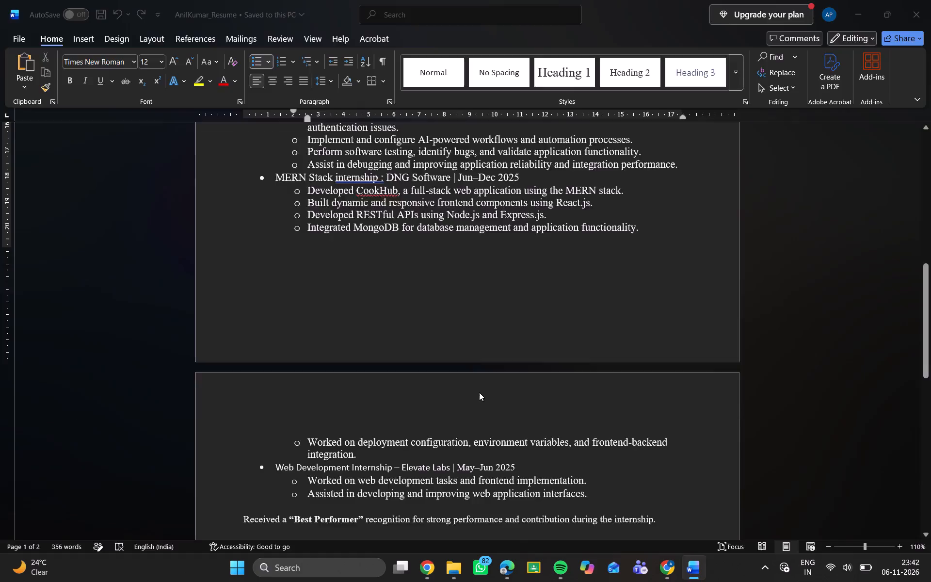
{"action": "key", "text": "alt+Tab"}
Copy the entire resume content into a new blank document and check the pasted layout from end to start.
{"action": "left_click", "coordinate": [482, 280]}
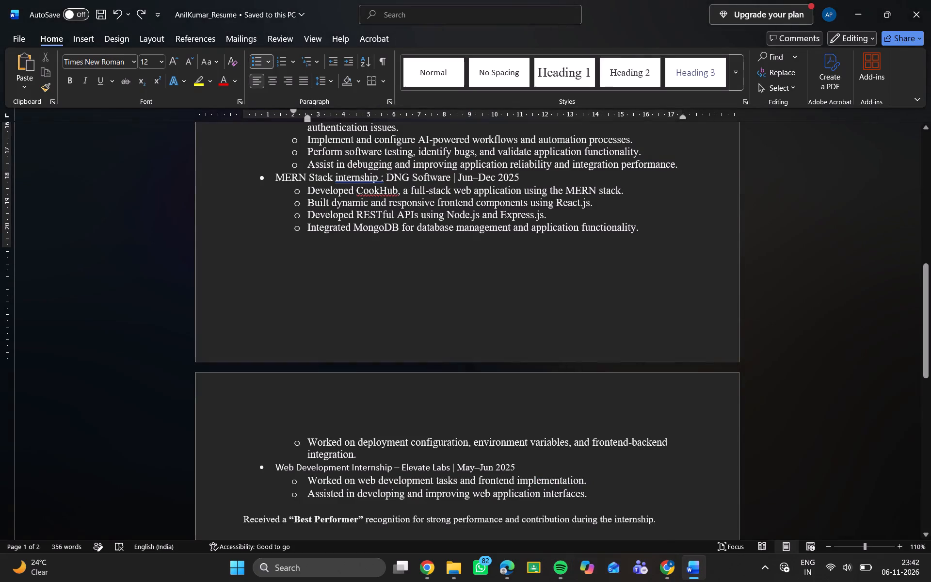
{"action": "key", "text": "ctrl+a"}
{"action": "key", "text": "ctrl+c"}
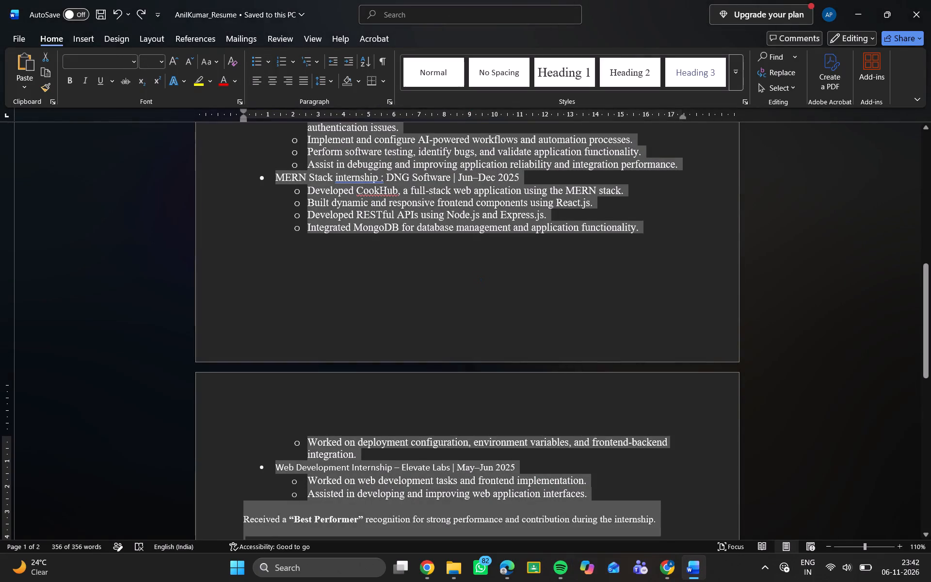
{"action": "key", "text": "ctrl+n"}
{"action": "key", "text": "ctrl+v"}
{"action": "scroll", "coordinate": [491, 275], "scroll_direction": "down", "scroll_amount": 4}
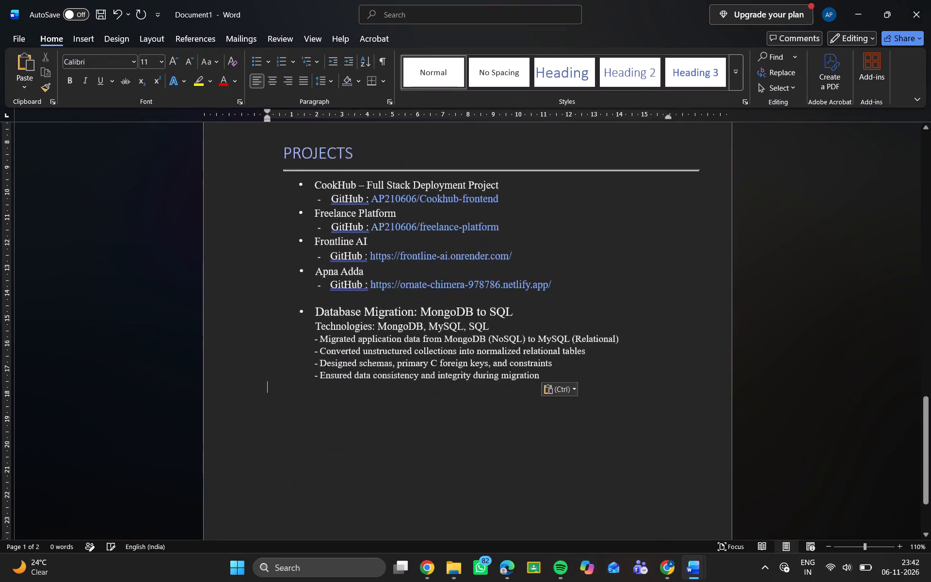
{"action": "scroll", "coordinate": [492, 275], "scroll_direction": "up", "scroll_amount": 18}
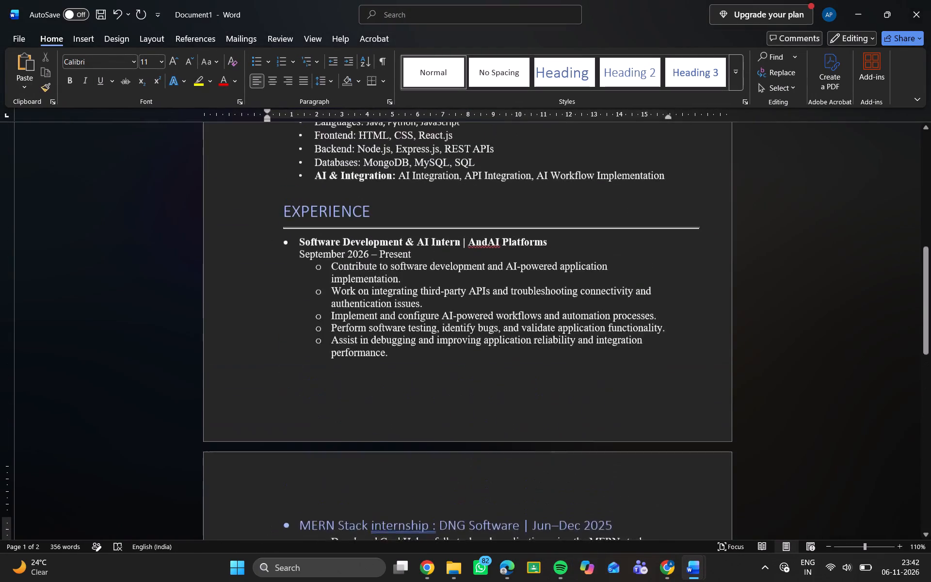
{"action": "scroll", "coordinate": [494, 274], "scroll_direction": "up", "scroll_amount": 13}
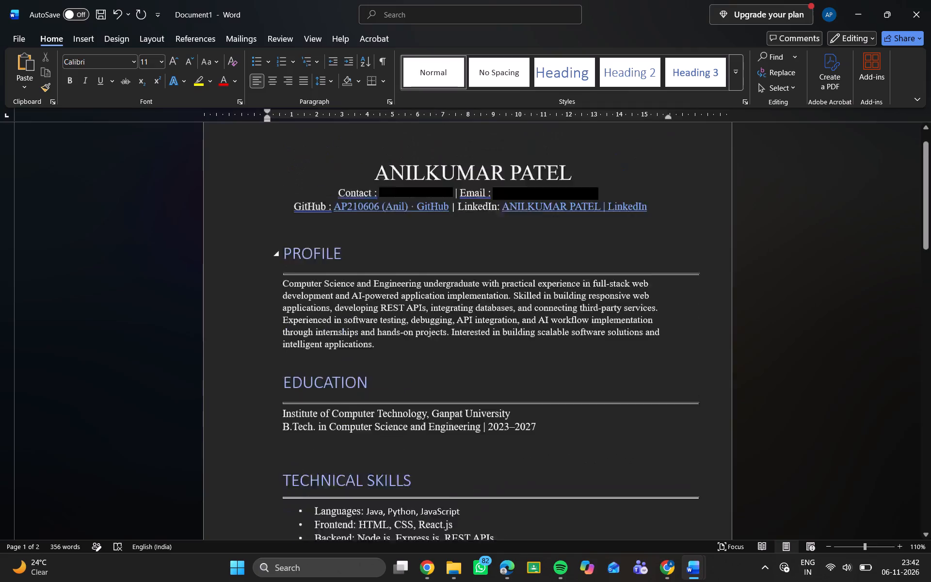
Copy the entire original resume again and paste it over all the content of the new document.
{"action": "scroll", "coordinate": [494, 274], "scroll_direction": "up", "scroll_amount": 1}
{"action": "key", "text": "alt+Tab"}
{"action": "left_click", "coordinate": [501, 260]}
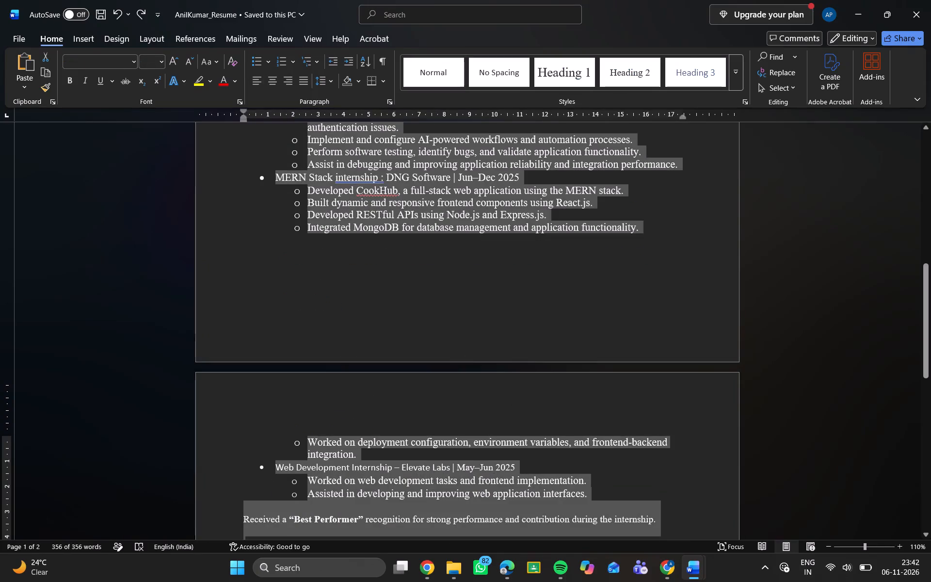
{"action": "scroll", "coordinate": [496, 315], "scroll_direction": "up", "scroll_amount": 5}
{"action": "key", "text": "ctrl+a"}
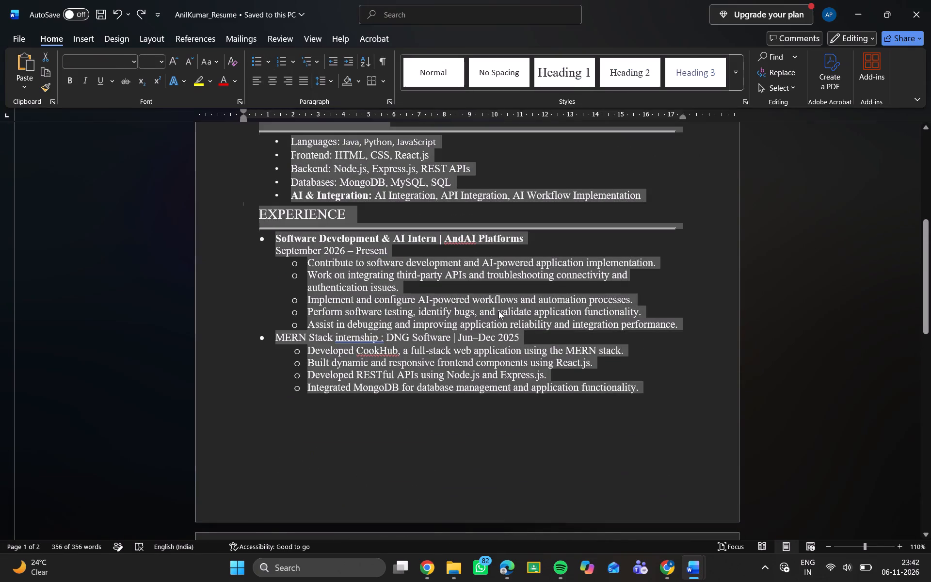
{"action": "key", "text": "ctrl+c"}
{"action": "key", "text": "ctrl+c"}
{"action": "key", "text": "ctrl+c"}
{"action": "key", "text": "alt+Tab"}
{"action": "key", "text": "ctrl+a"}
{"action": "key", "text": "ctrl+v"}
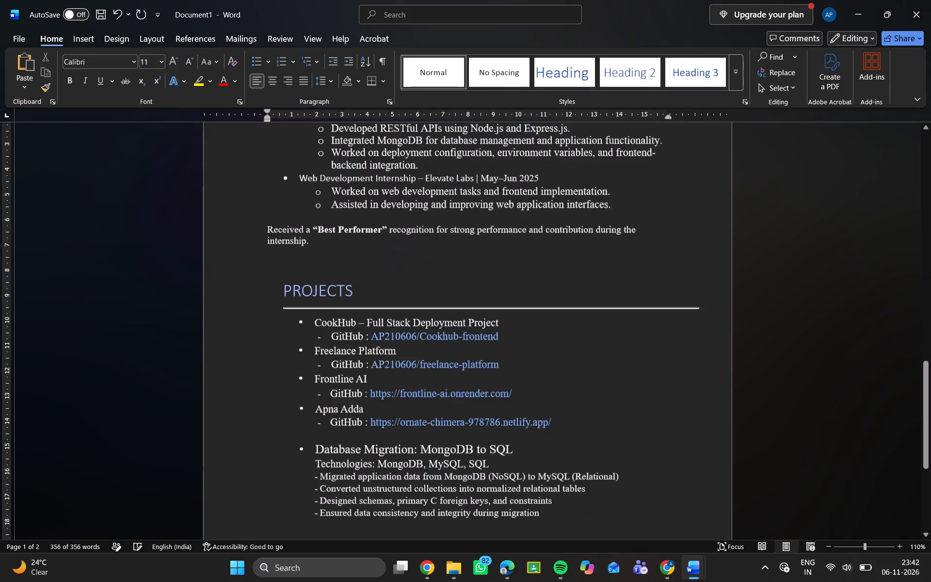
{"action": "scroll", "coordinate": [467, 319], "scroll_direction": "up", "scroll_amount": 18}
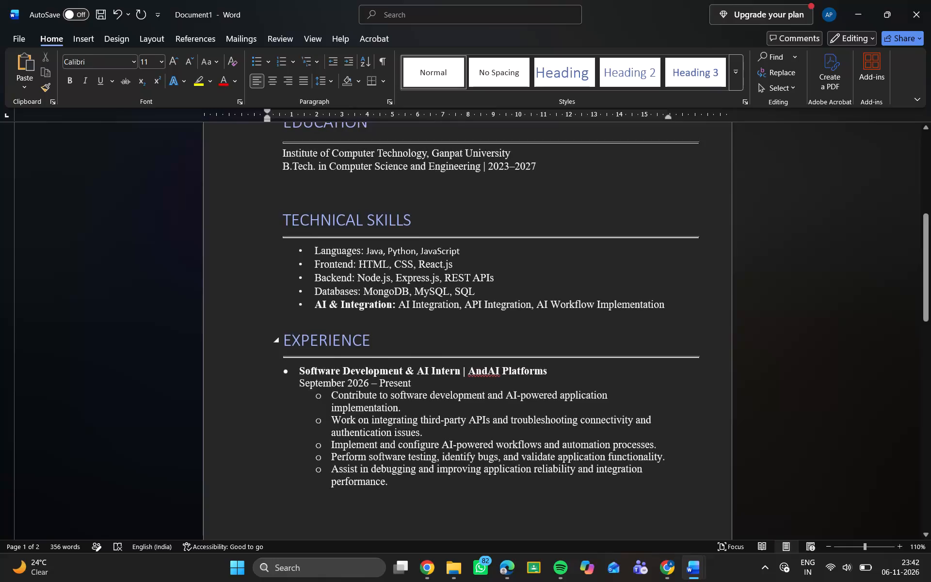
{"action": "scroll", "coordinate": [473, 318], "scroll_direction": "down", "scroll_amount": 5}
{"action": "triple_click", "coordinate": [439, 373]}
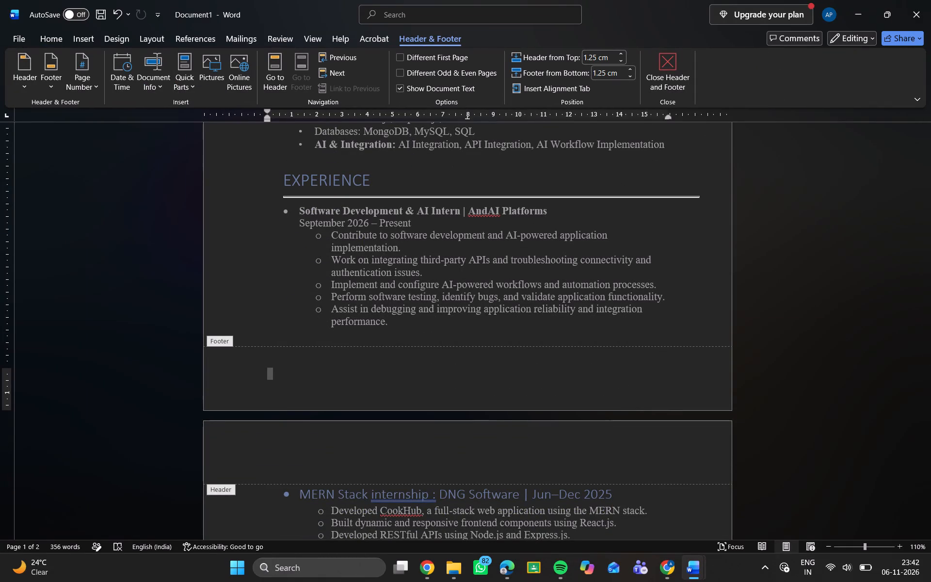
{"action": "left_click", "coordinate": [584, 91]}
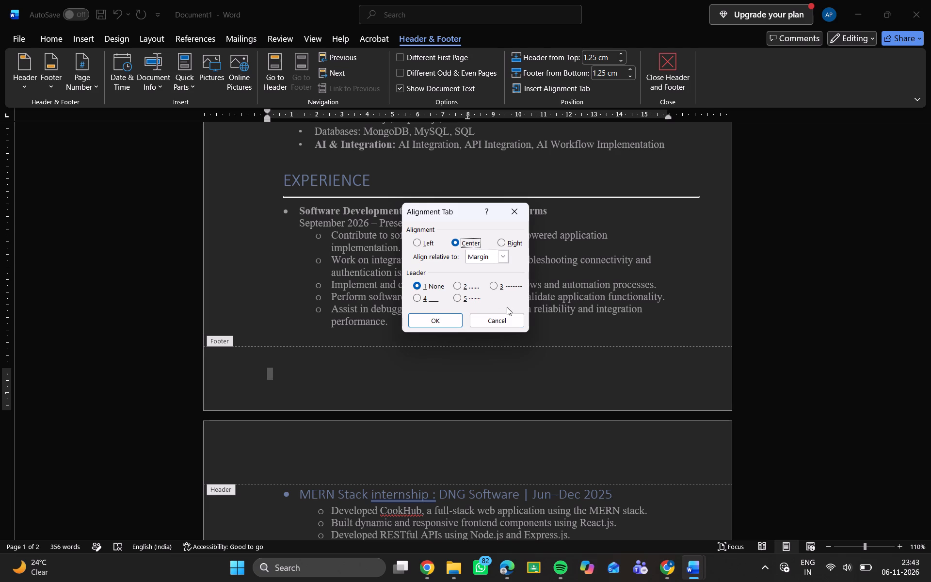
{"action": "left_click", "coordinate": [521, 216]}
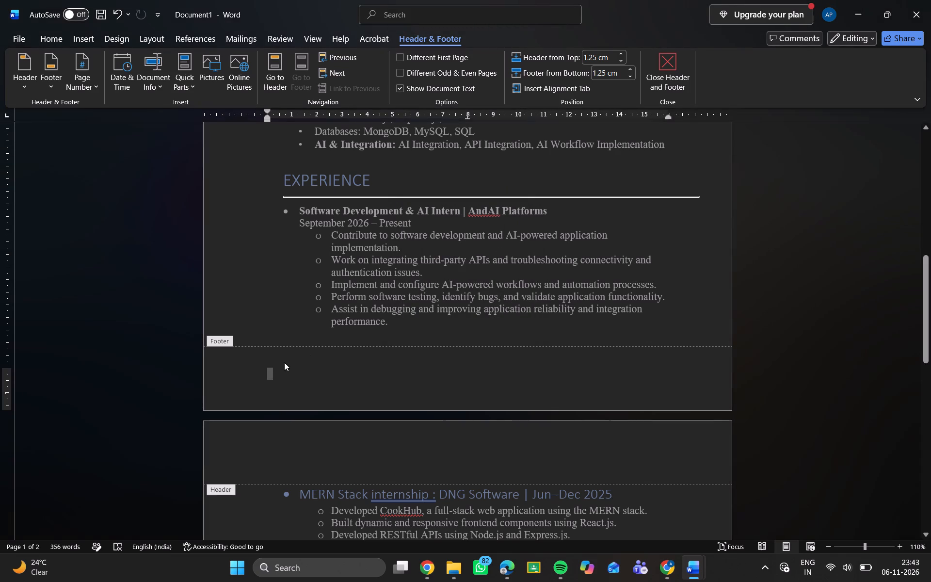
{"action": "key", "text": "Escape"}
Compare the top of the new document with the top of the original resume, including the space above the name title.
{"action": "scroll", "coordinate": [349, 372], "scroll_direction": "up", "scroll_amount": 11}
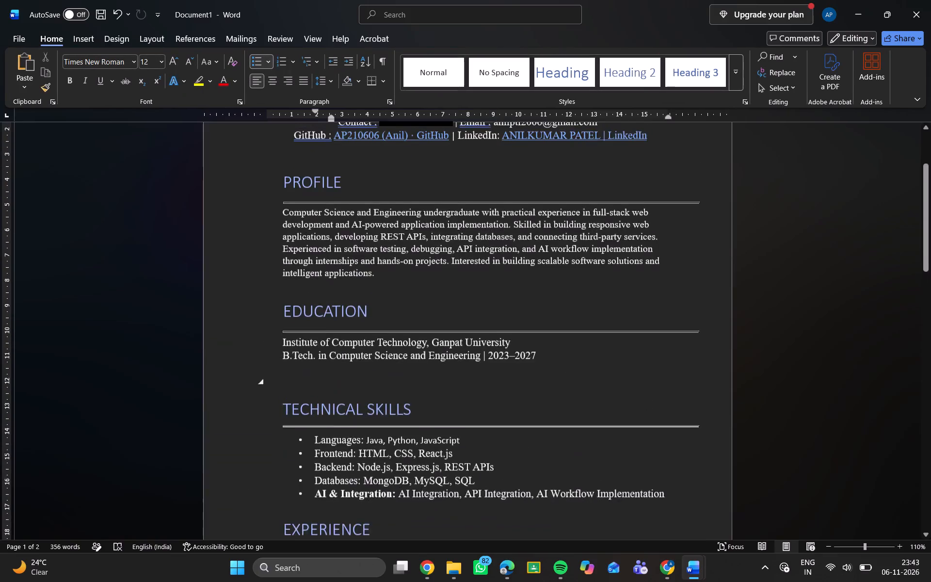
{"action": "scroll", "coordinate": [389, 255], "scroll_direction": "up", "scroll_amount": 5}
{"action": "key", "text": "alt+Tab"}
{"action": "scroll", "coordinate": [408, 275], "scroll_direction": "up", "scroll_amount": 6}
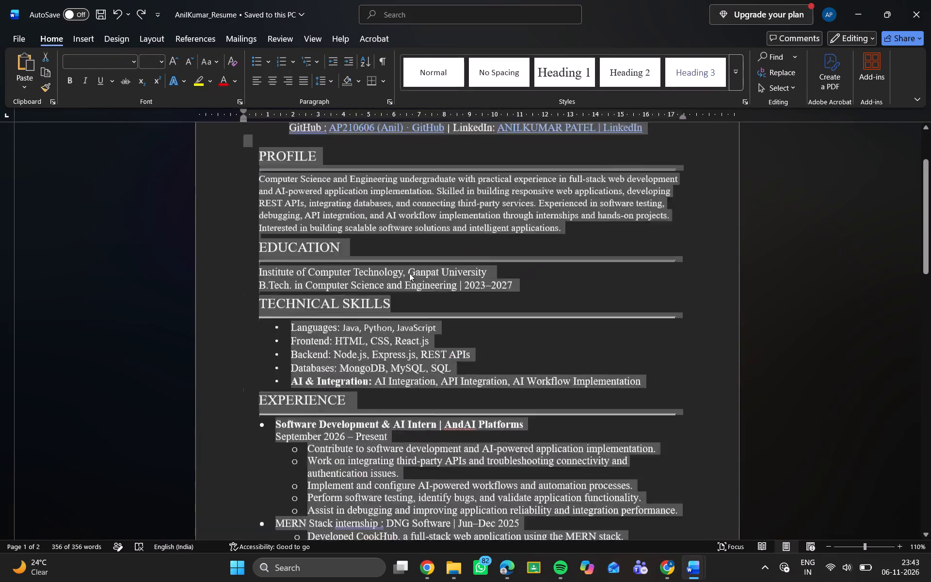
{"action": "scroll", "coordinate": [409, 273], "scroll_direction": "up", "scroll_amount": 10}
{"action": "left_click", "coordinate": [543, 248]}
{"action": "key", "text": "alt+Tab"}
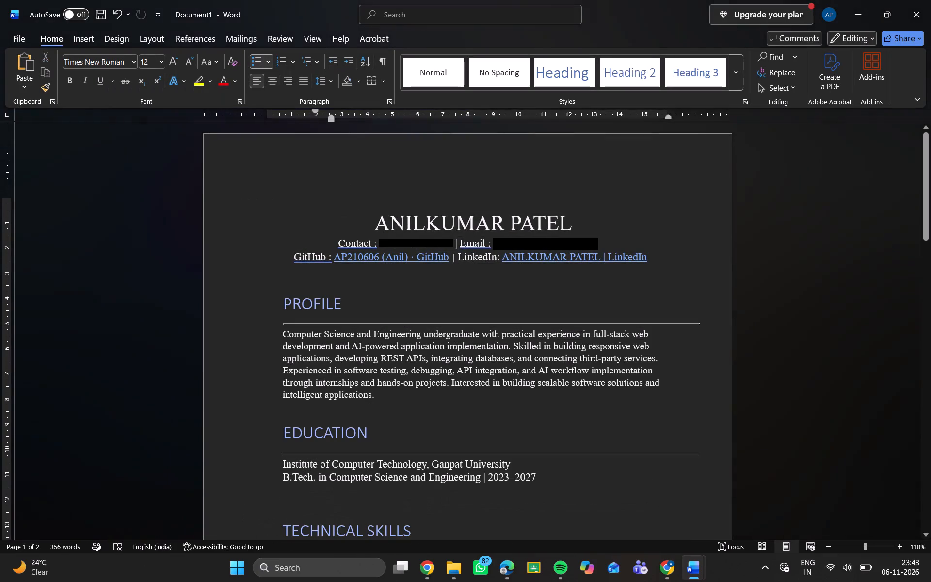
{"action": "left_click", "coordinate": [448, 162]}
{"action": "left_click", "coordinate": [455, 197]}
{"action": "key", "text": "alt+Tab"}
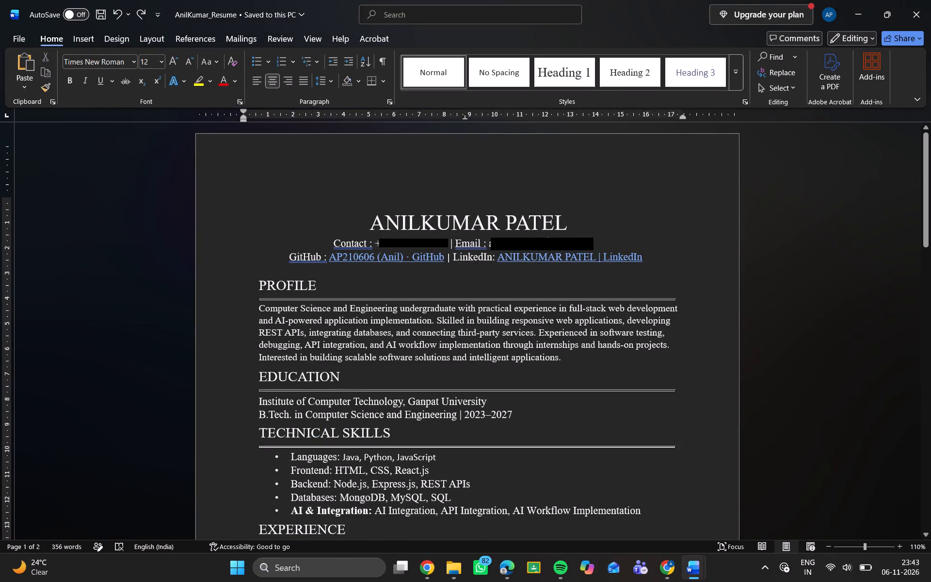
{"action": "key", "text": "alt+Tab"}
{"action": "key", "text": "alt+Tab"}
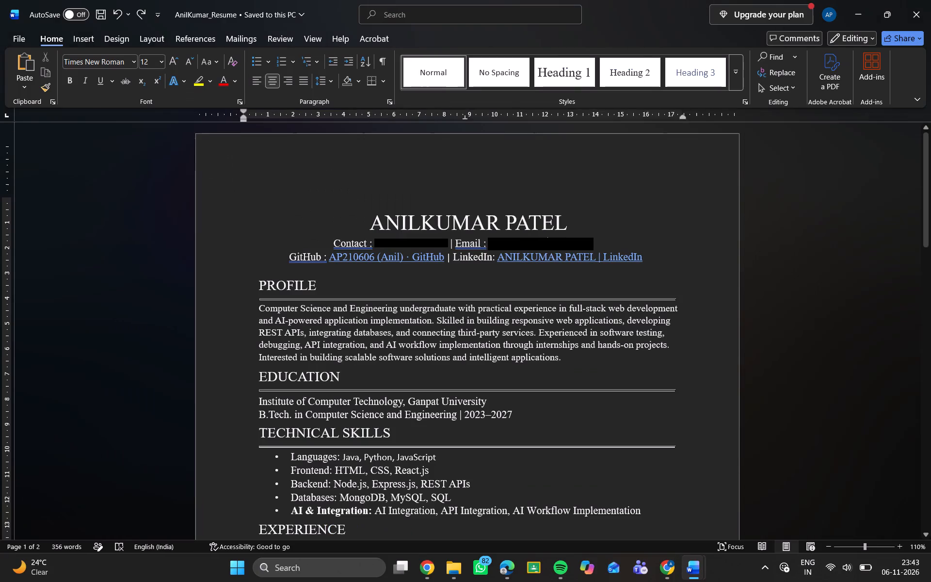
Delete the blank line above the name title in the original resume and centre the title.
{"action": "left_click", "coordinate": [475, 184]}
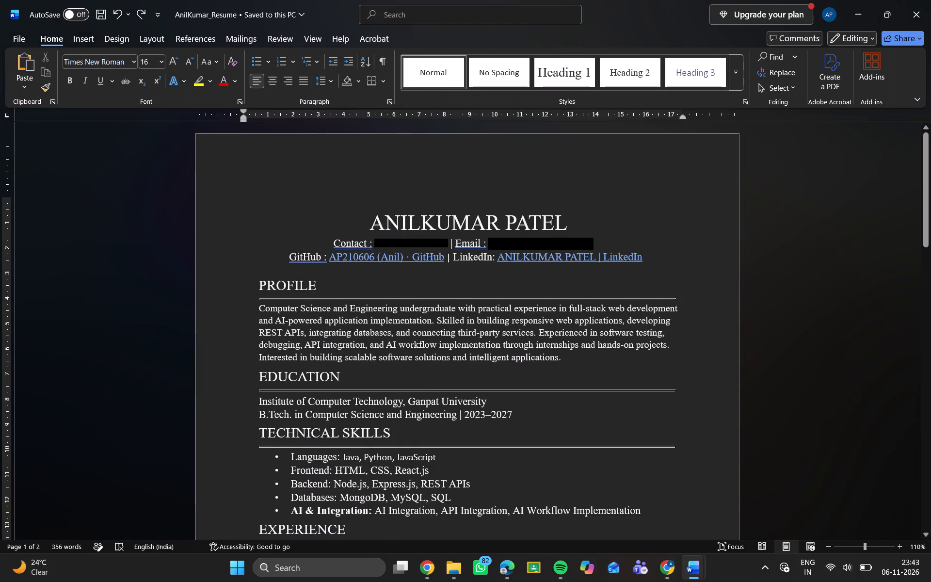
{"action": "key", "text": "Delete"}
{"action": "key", "text": "Tab"}
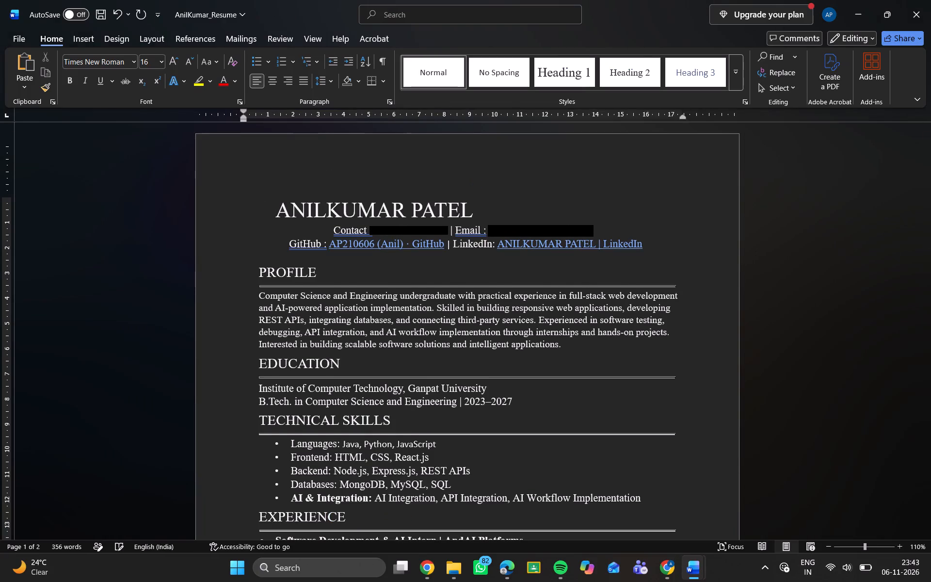
{"action": "key", "text": "BackSpace"}
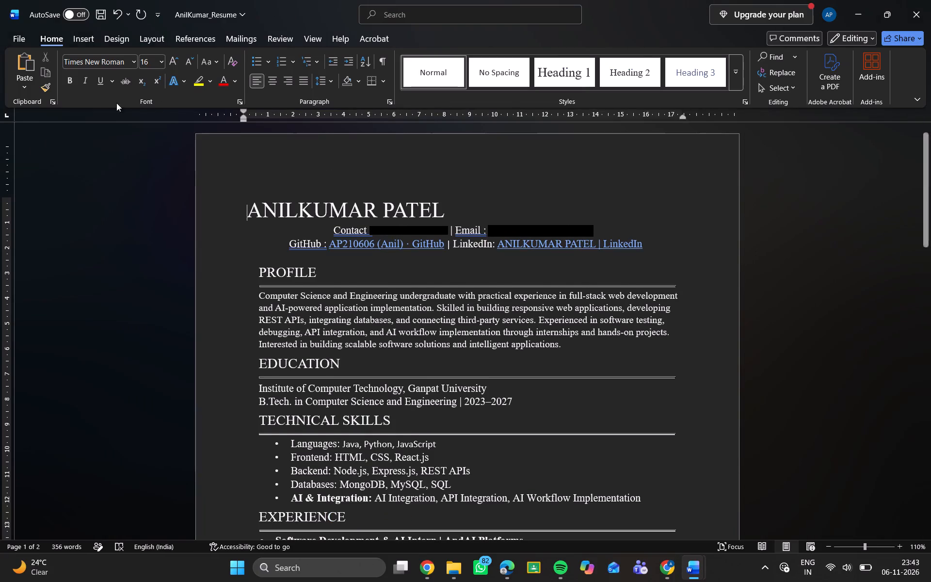
{"action": "left_click", "coordinate": [268, 85]}
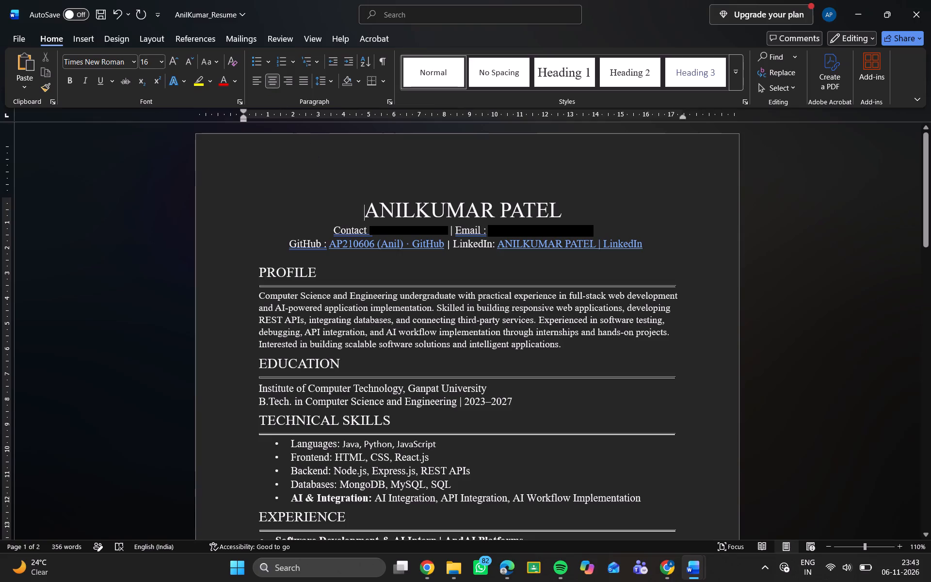
Switch to the new document, add space after all its paragraphs, and remove that space again.
{"action": "key", "text": "alt+Tab"}
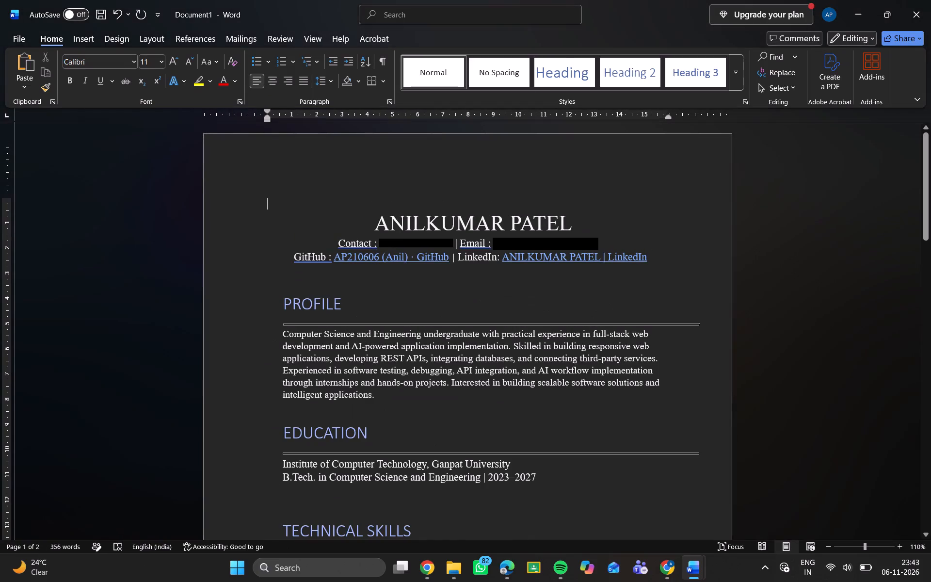
{"action": "key", "text": "alt+Tab"}
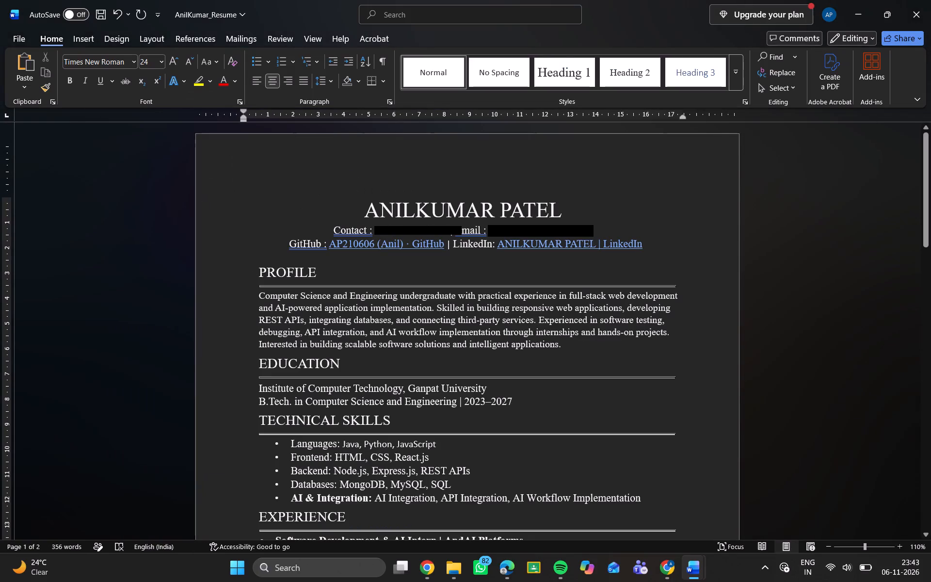
{"action": "key", "text": "alt+Tab"}
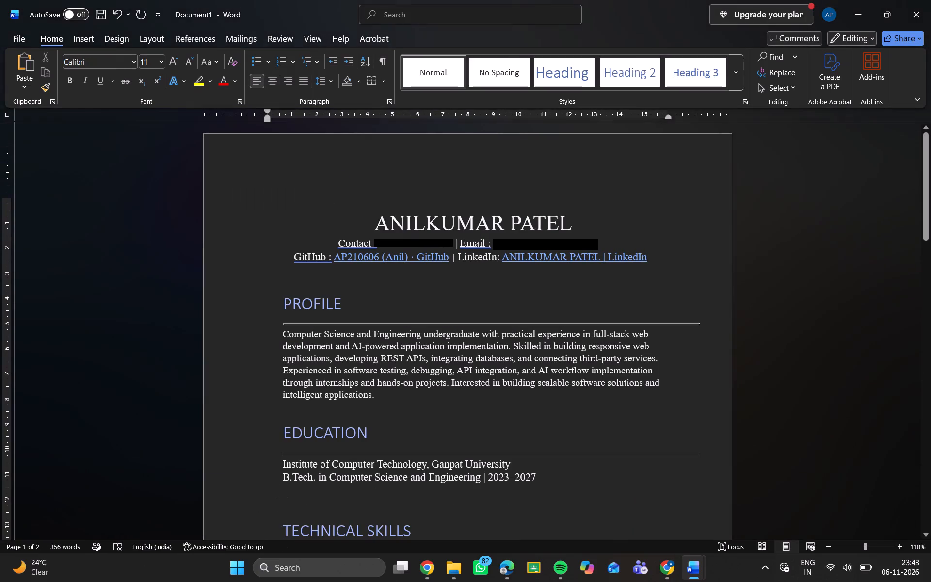
{"action": "key", "text": "alt+Tab"}
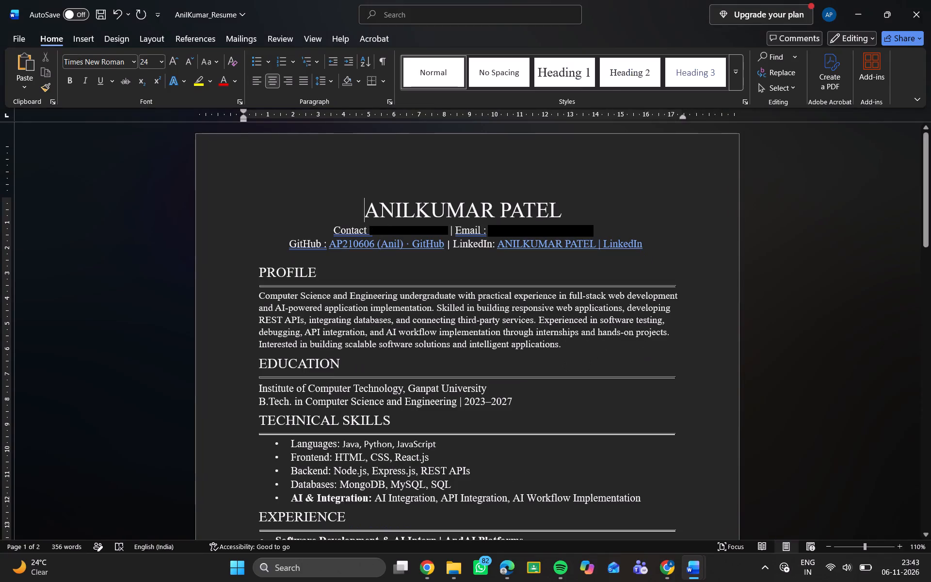
{"action": "key", "text": "alt+Tab"}
{"action": "left_click_drag", "start_coordinate": [365, 298], "coordinate": [279, 292]}
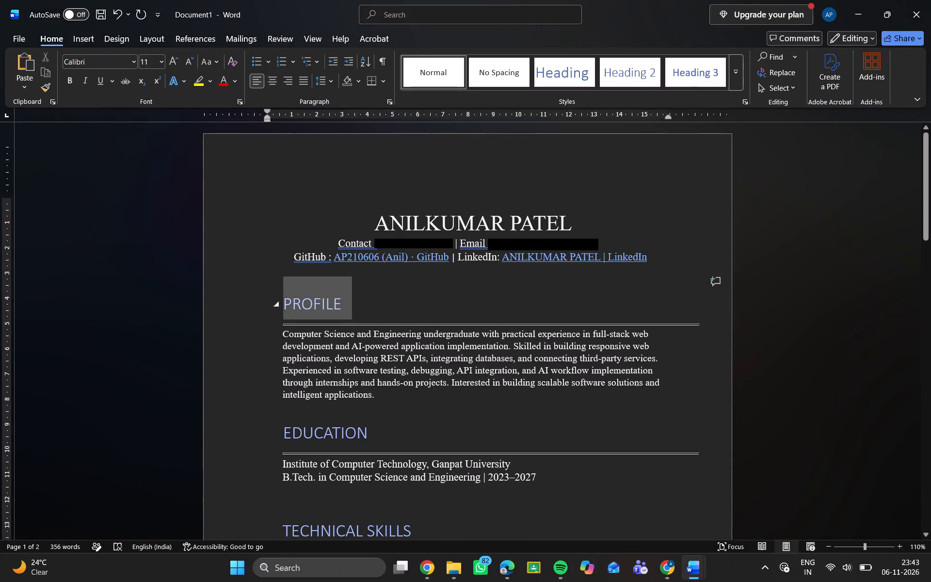
{"action": "left_click_drag", "start_coordinate": [279, 292], "coordinate": [279, 292]}
{"action": "key", "text": "ctrl+a"}
{"action": "left_click", "coordinate": [324, 86]}
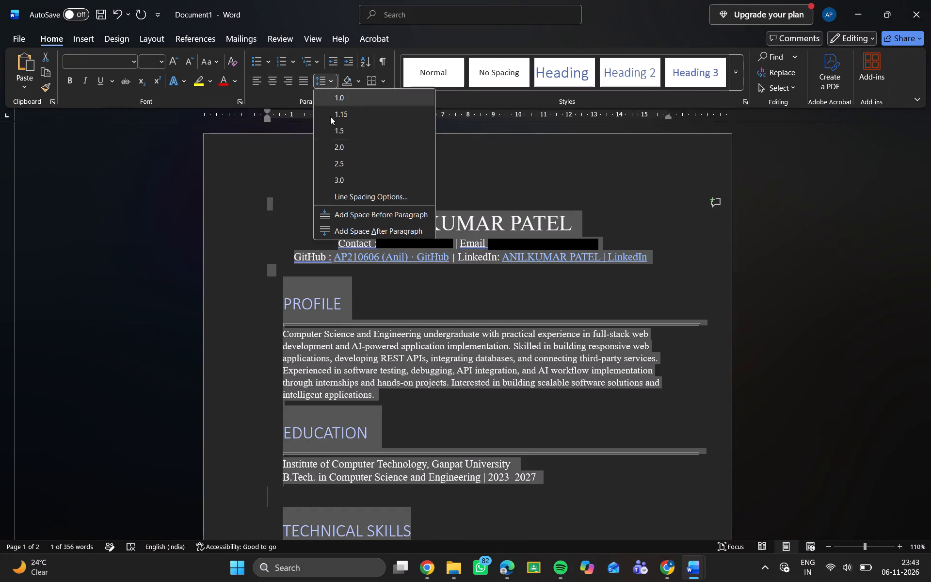
{"action": "left_click", "coordinate": [362, 227]}
{"action": "left_click", "coordinate": [333, 86]}
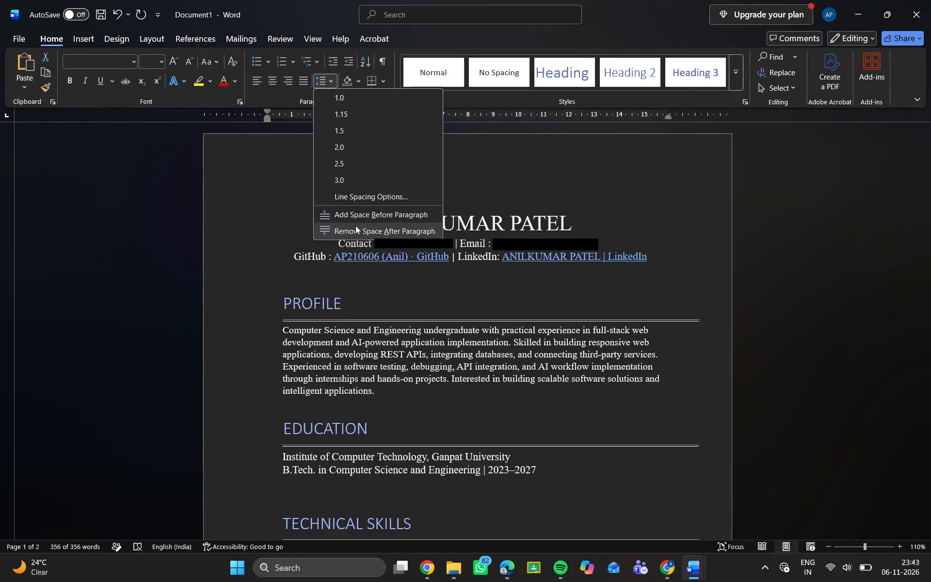
{"action": "left_click", "coordinate": [355, 226]}
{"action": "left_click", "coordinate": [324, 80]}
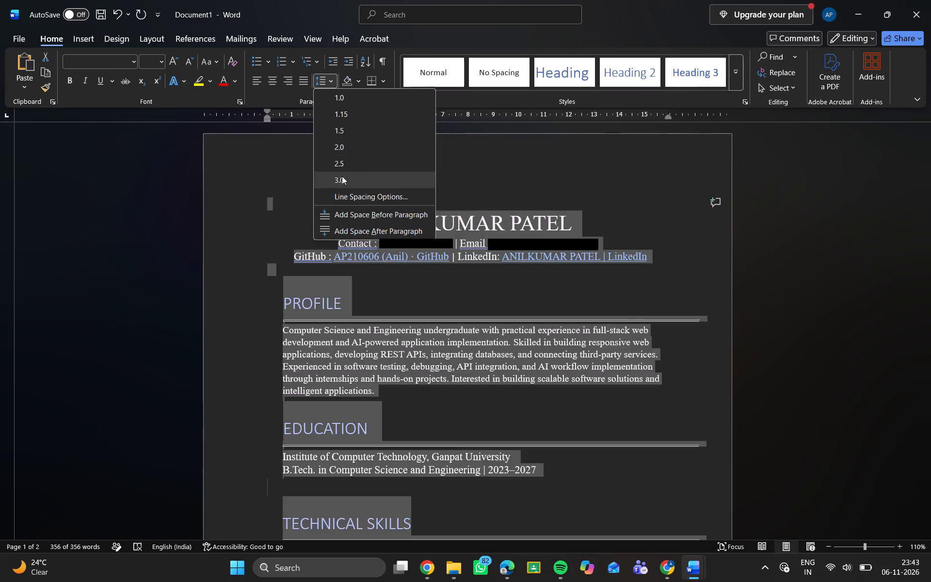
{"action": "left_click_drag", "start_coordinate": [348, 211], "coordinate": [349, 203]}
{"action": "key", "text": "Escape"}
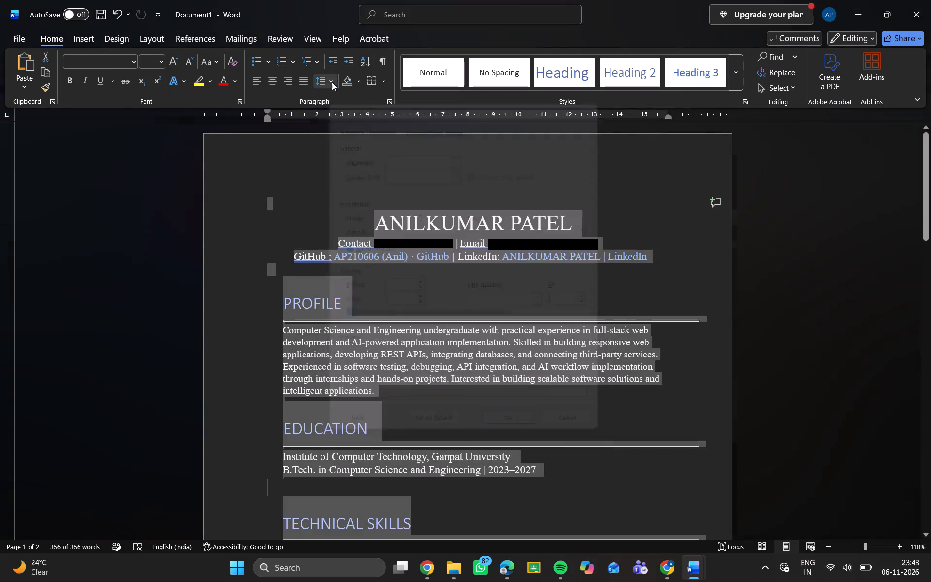
Add space before all paragraphs of the new document, remove it again, and check the page break.
{"action": "left_click", "coordinate": [326, 77]}
{"action": "left_click", "coordinate": [355, 214]}
{"action": "left_click", "coordinate": [328, 85]}
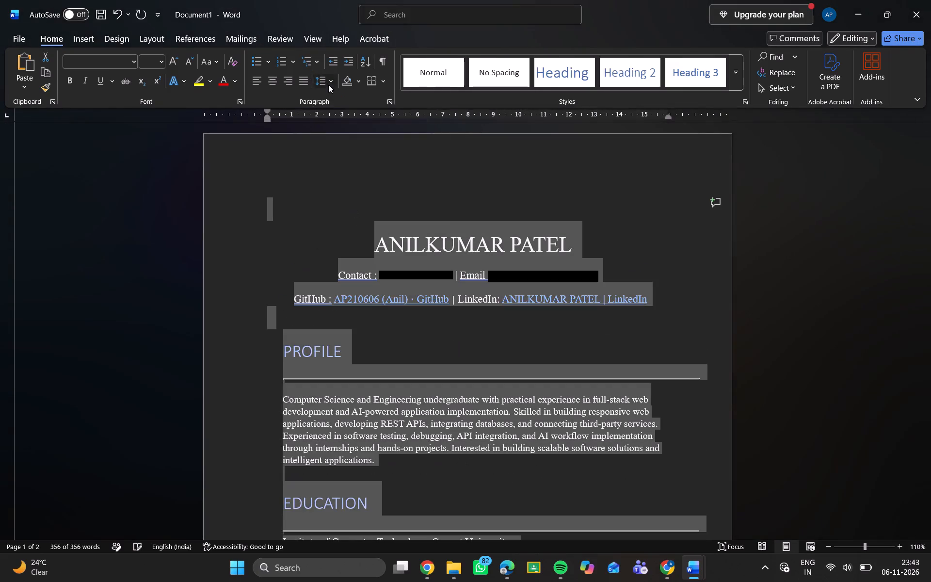
{"action": "left_click", "coordinate": [352, 215]}
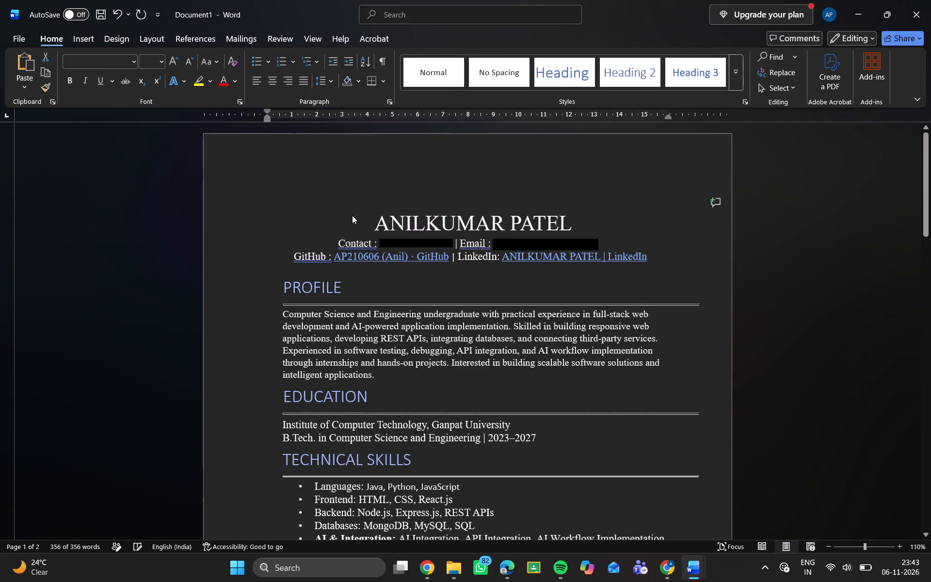
{"action": "scroll", "coordinate": [369, 336], "scroll_direction": "down", "scroll_amount": 14}
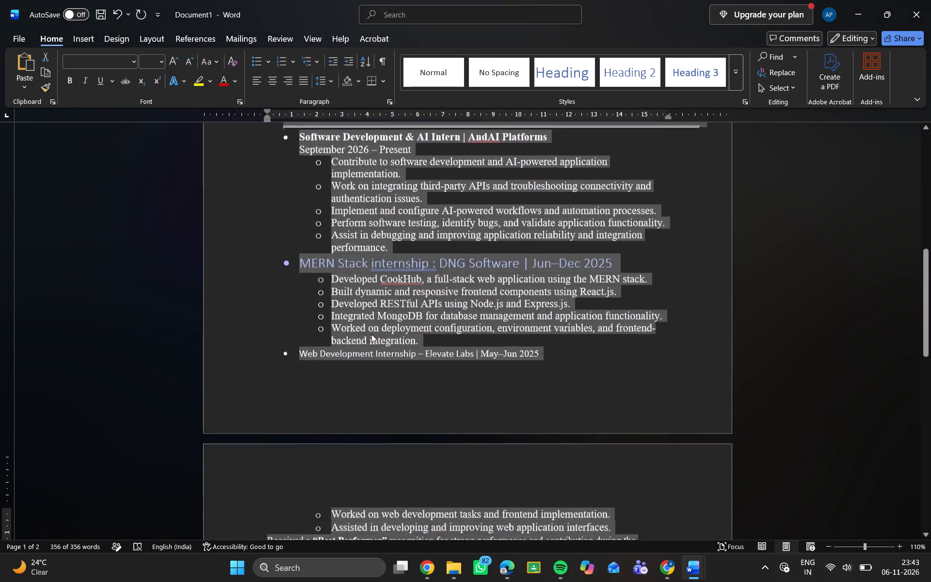
{"action": "scroll", "coordinate": [377, 334], "scroll_direction": "up", "scroll_amount": 13}
Highlight the PROFILE heading in turquoise and switch the highlighter colour to black.
{"action": "left_click", "coordinate": [397, 259]}
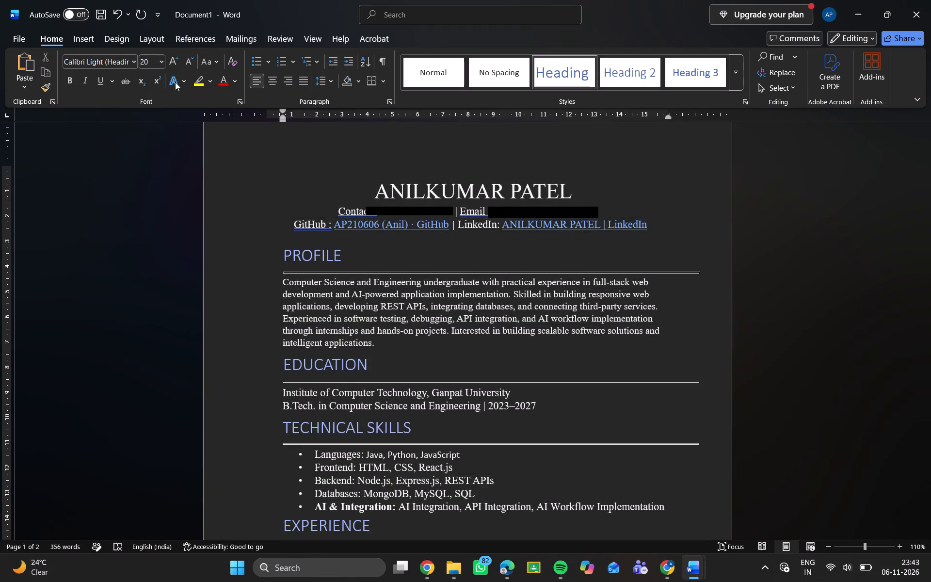
{"action": "left_click", "coordinate": [209, 81]}
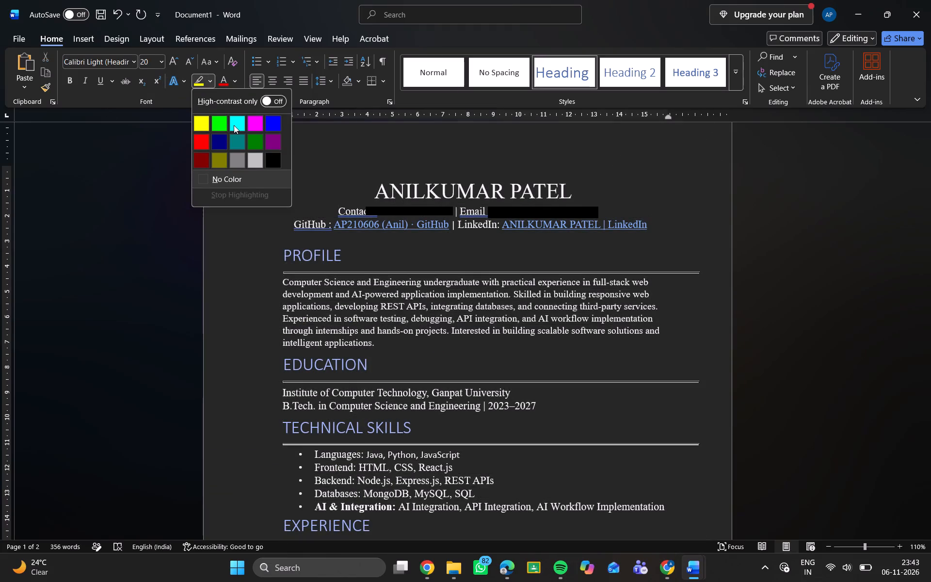
{"action": "left_click", "coordinate": [237, 125]}
{"action": "left_click_drag", "start_coordinate": [356, 254], "coordinate": [357, 252]}
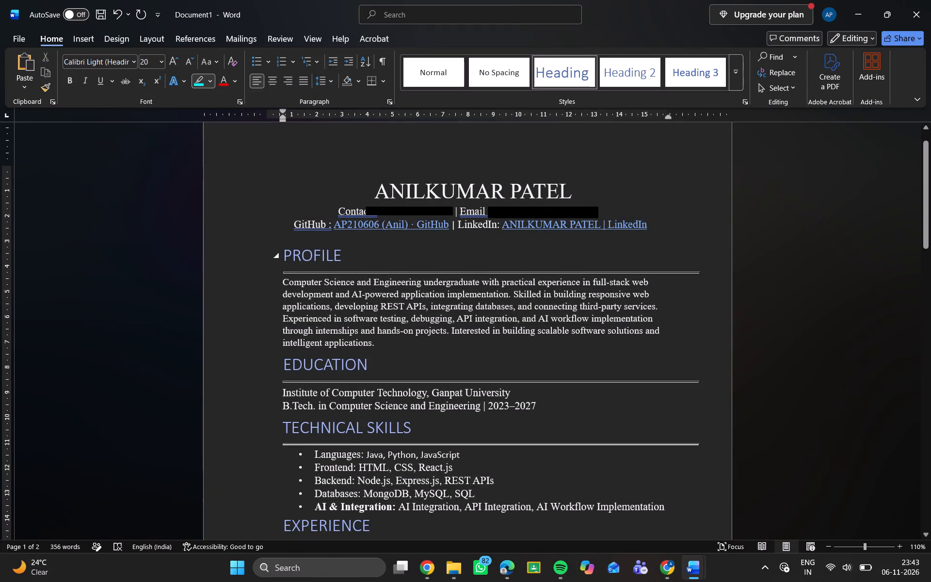
{"action": "left_click_drag", "start_coordinate": [357, 252], "coordinate": [281, 252]}
{"action": "left_click", "coordinate": [210, 85]}
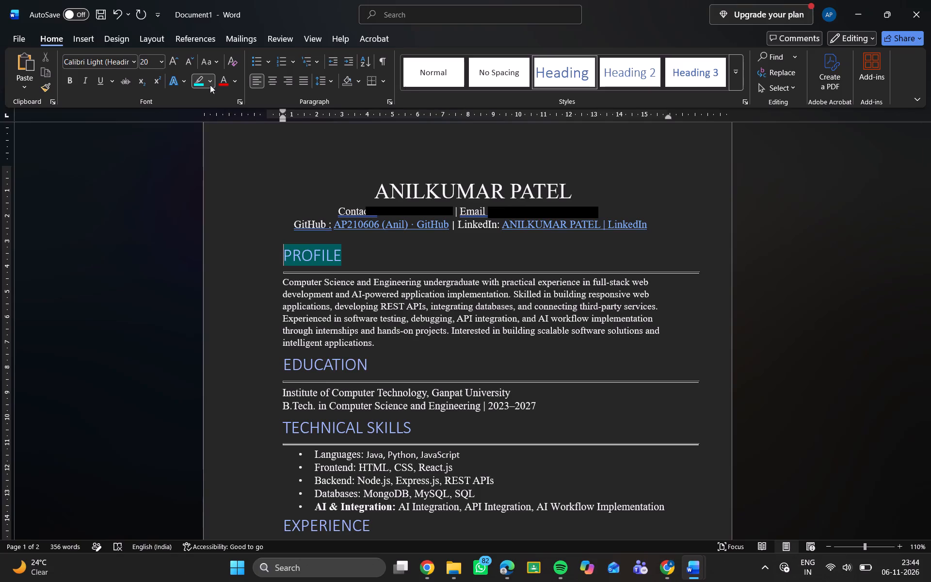
{"action": "left_click", "coordinate": [275, 154]}
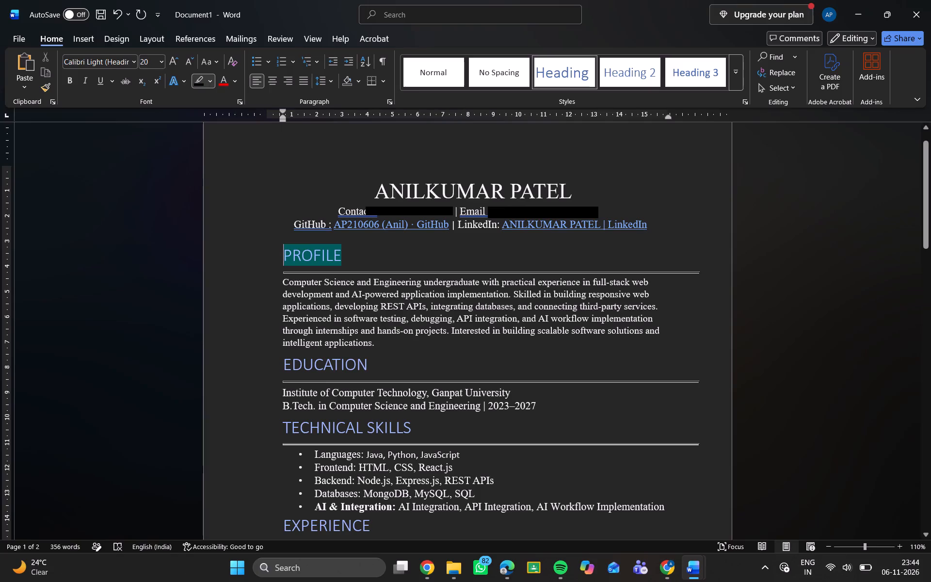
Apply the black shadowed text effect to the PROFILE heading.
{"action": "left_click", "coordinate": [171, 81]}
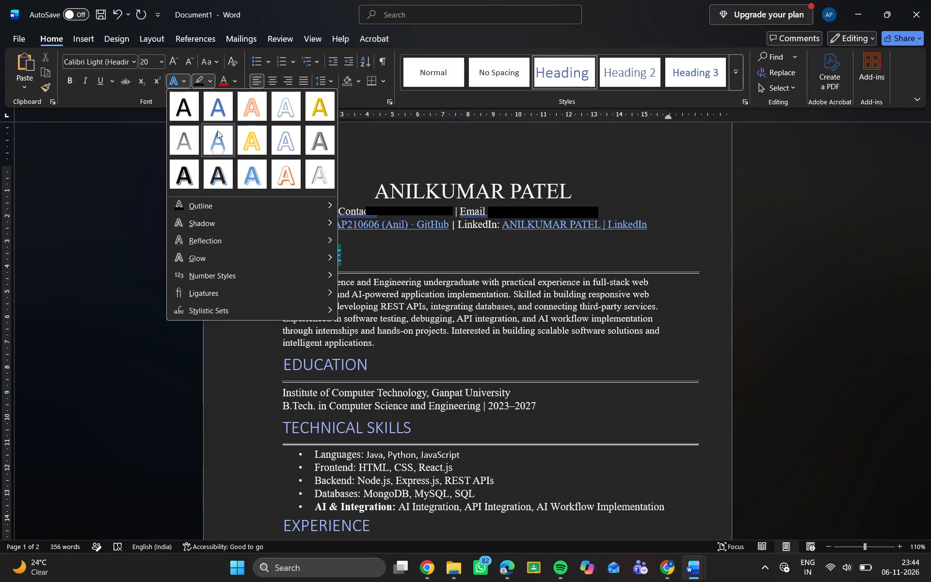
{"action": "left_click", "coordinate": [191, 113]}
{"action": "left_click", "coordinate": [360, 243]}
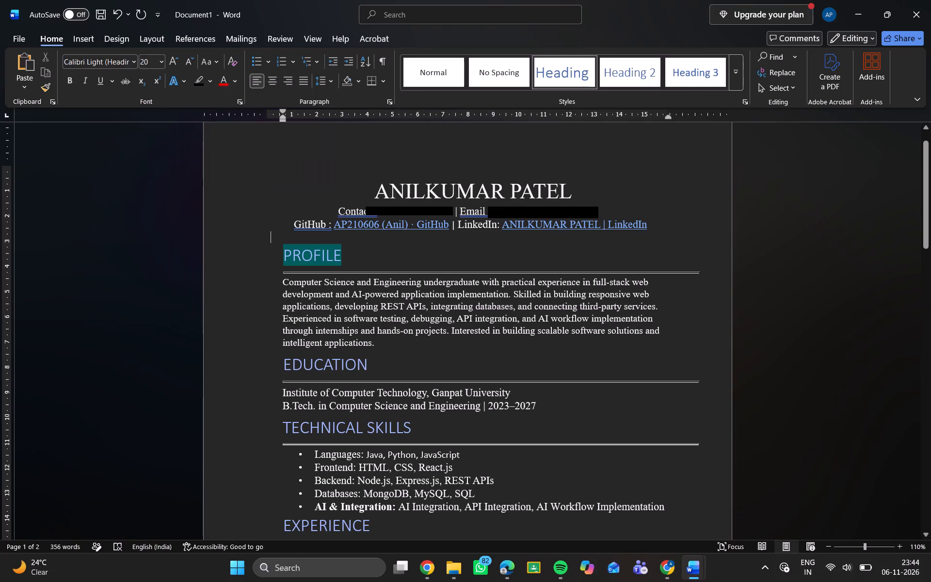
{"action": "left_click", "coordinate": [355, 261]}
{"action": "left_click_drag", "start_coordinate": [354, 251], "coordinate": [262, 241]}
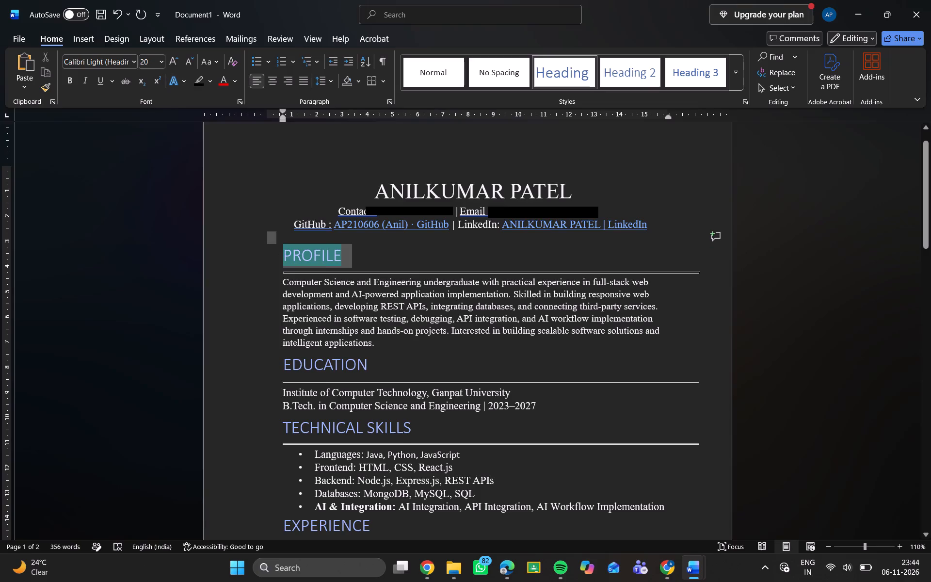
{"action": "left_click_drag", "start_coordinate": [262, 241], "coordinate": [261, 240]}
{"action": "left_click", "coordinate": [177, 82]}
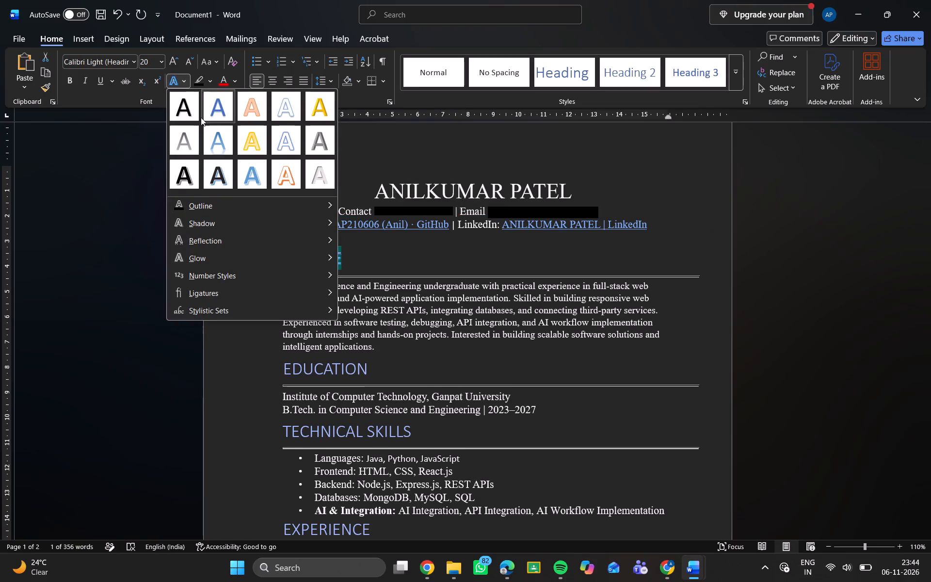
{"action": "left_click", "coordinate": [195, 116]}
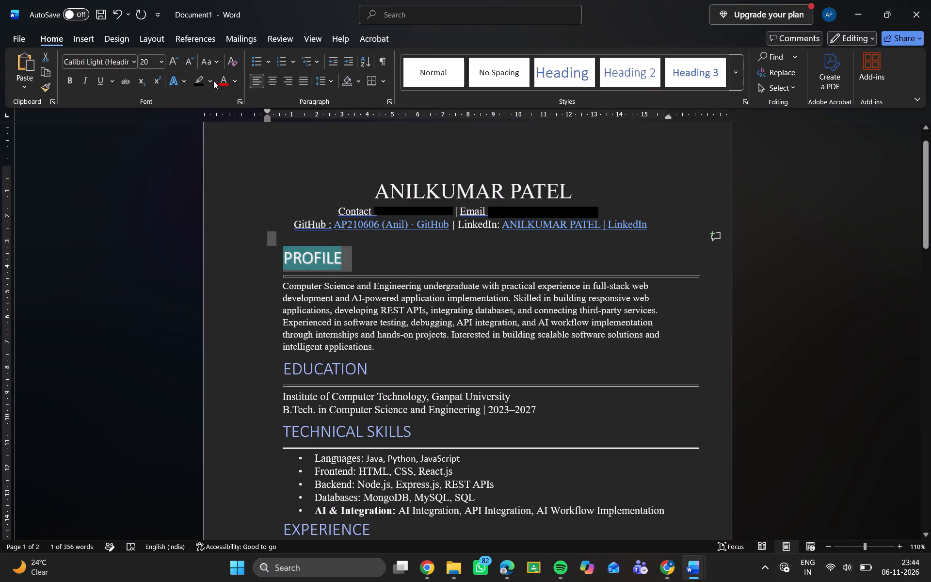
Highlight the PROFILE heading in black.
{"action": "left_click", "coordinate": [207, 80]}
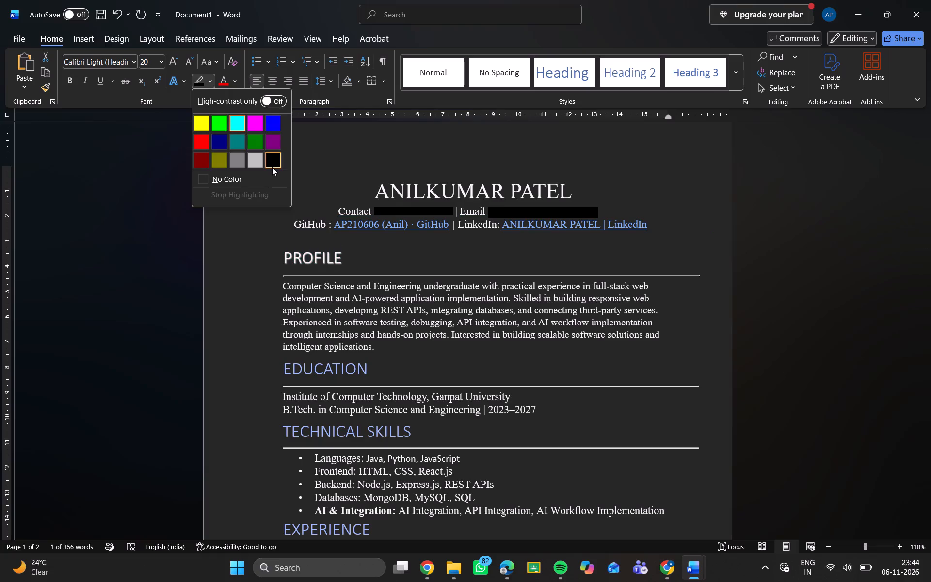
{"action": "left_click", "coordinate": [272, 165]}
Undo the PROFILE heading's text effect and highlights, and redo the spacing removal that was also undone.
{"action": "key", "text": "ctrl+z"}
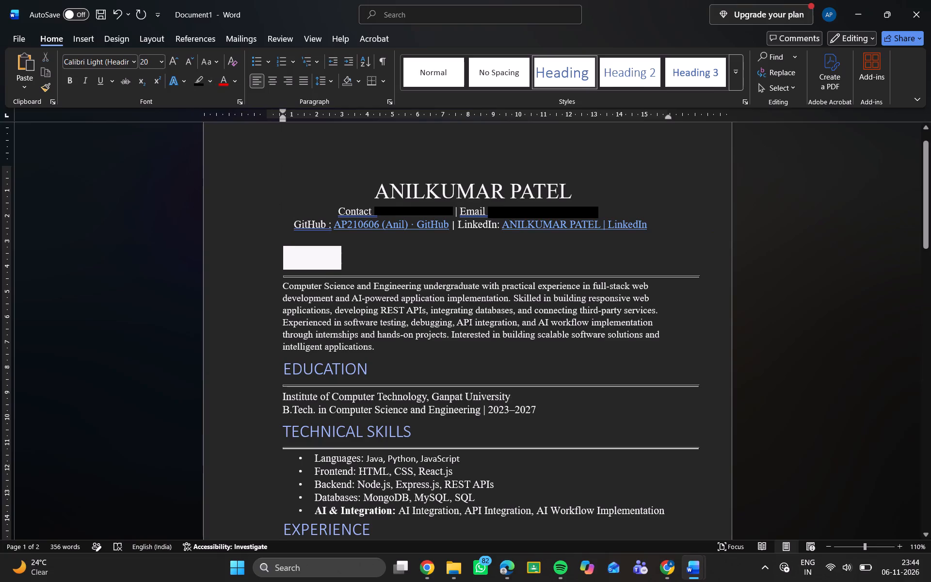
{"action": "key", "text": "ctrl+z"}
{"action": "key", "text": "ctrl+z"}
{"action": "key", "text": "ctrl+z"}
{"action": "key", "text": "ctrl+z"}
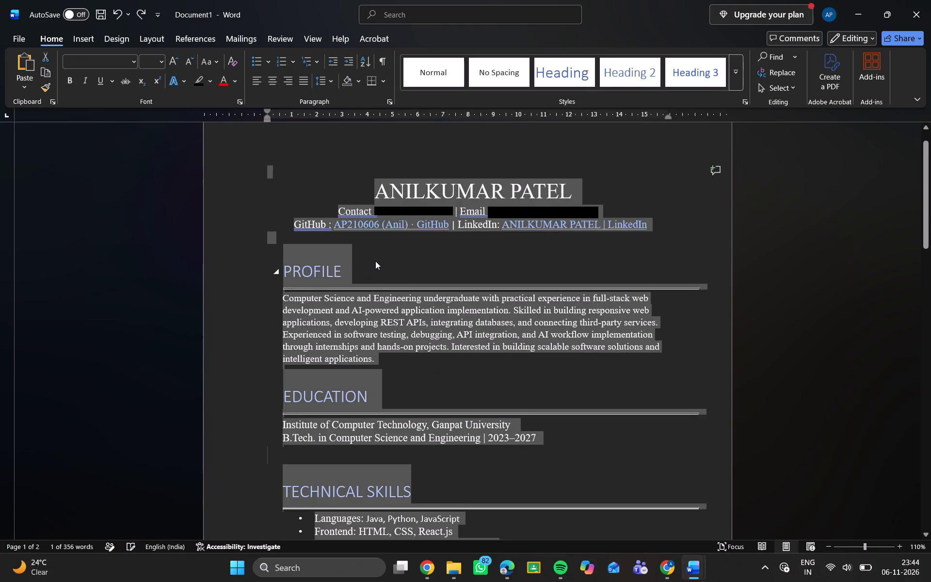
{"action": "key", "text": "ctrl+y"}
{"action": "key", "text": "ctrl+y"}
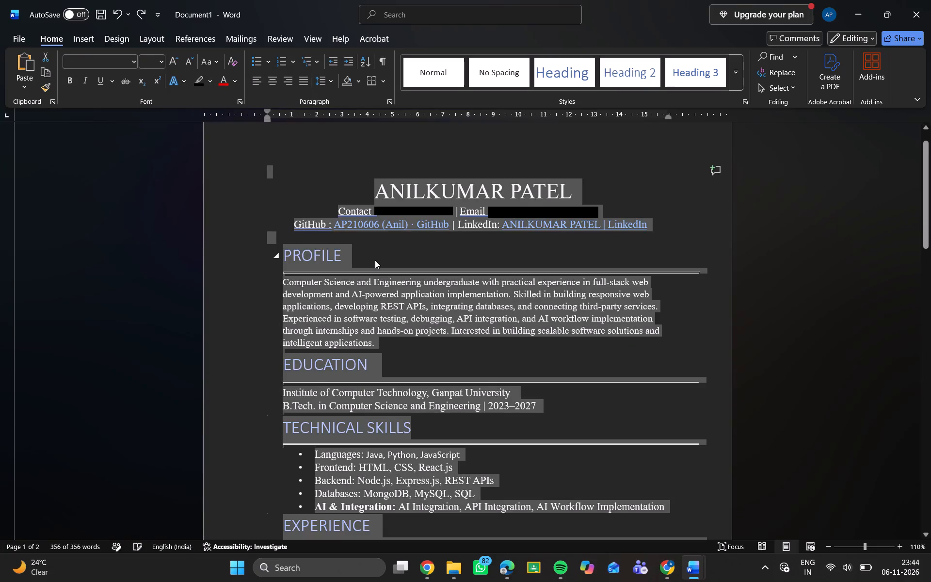
Set the font colour of the PROFILE heading to the black theme colour.
{"action": "left_click", "coordinate": [370, 245]}
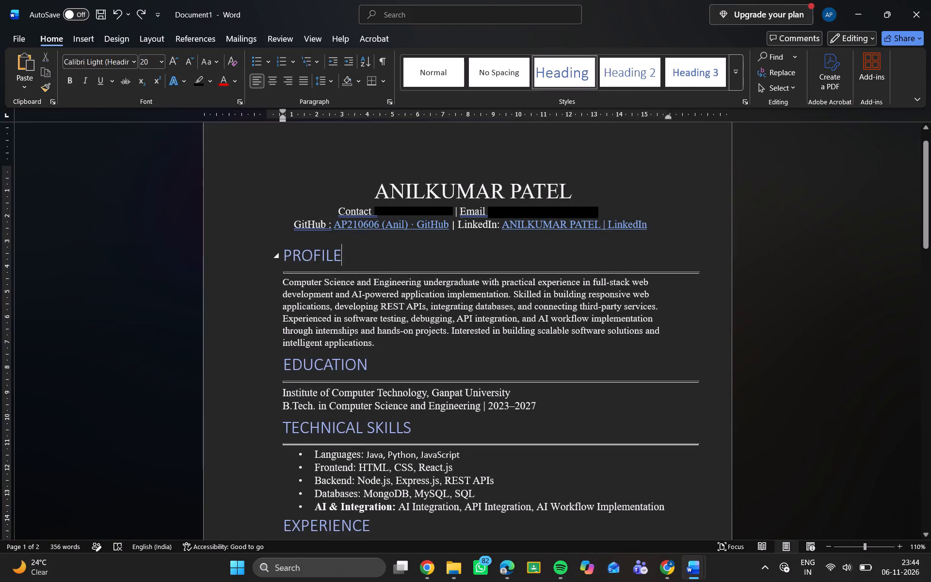
{"action": "left_click_drag", "start_coordinate": [348, 250], "coordinate": [269, 247]}
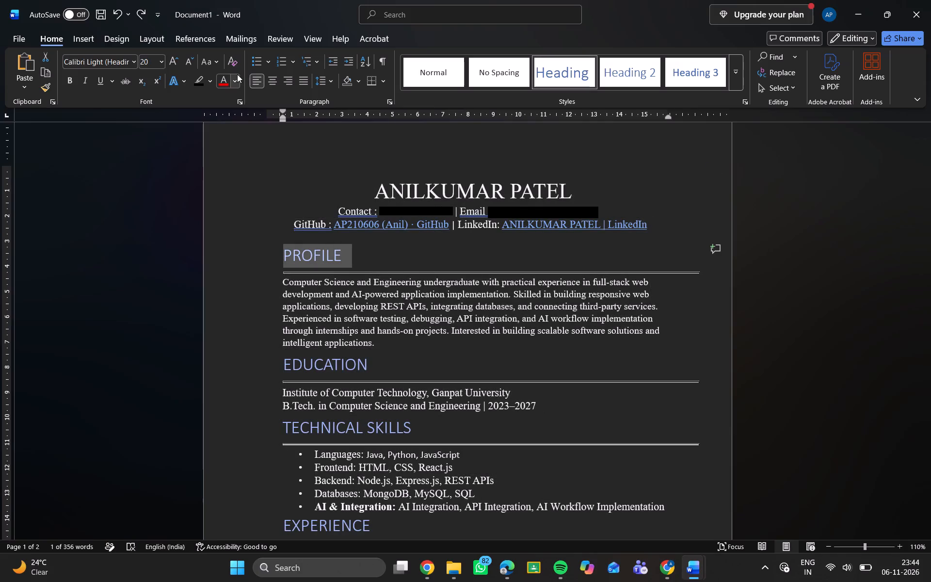
{"action": "left_click", "coordinate": [237, 74]}
{"action": "left_click", "coordinate": [241, 159]}
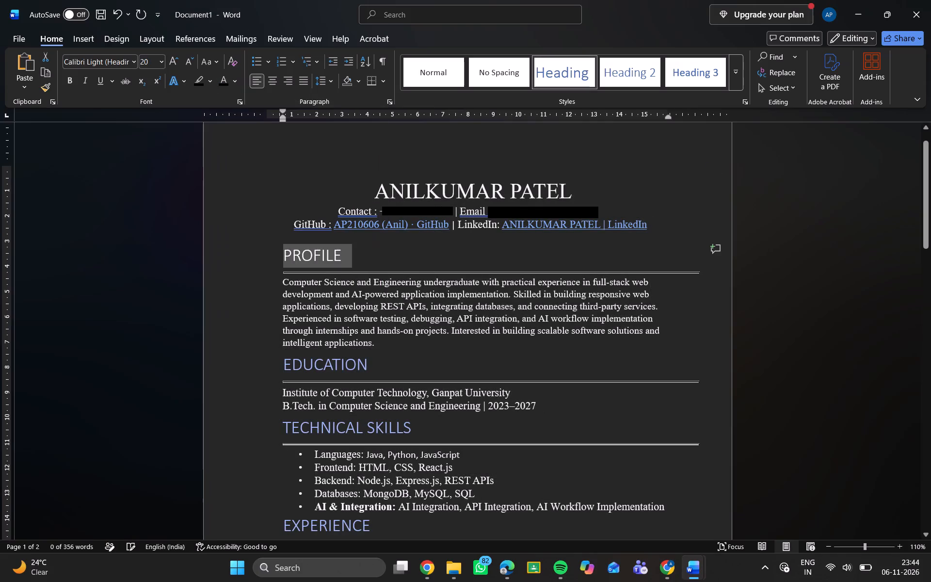
{"action": "left_click", "coordinate": [399, 257]}
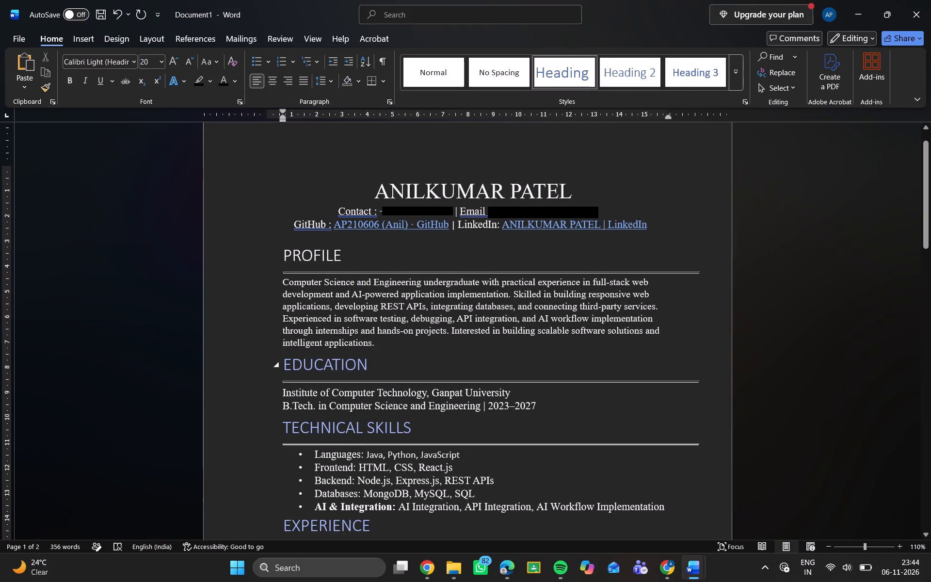
Apply the same black font colour to the EDUCATION and TECHNICAL SKILLS headings.
{"action": "left_click_drag", "start_coordinate": [405, 372], "coordinate": [284, 364]}
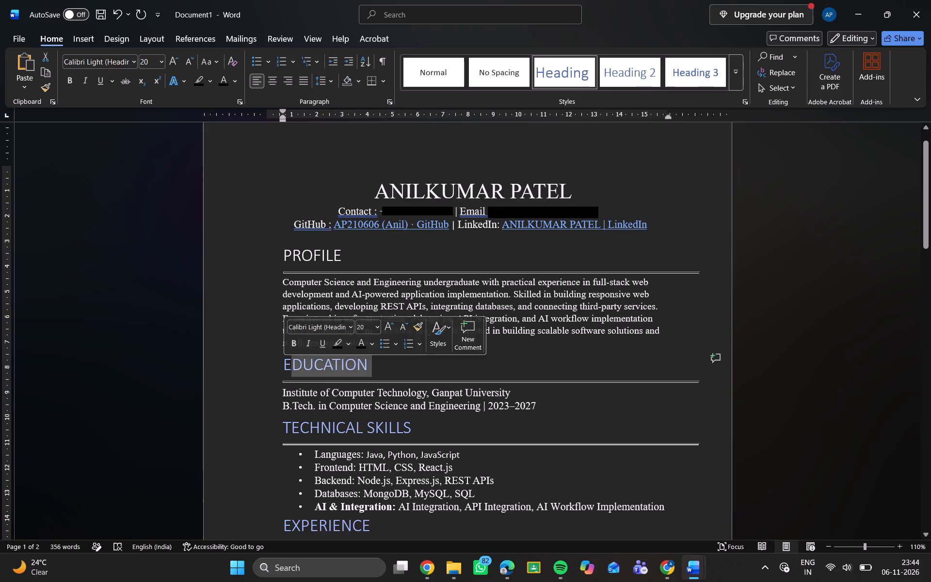
{"action": "key", "text": "shift+Left"}
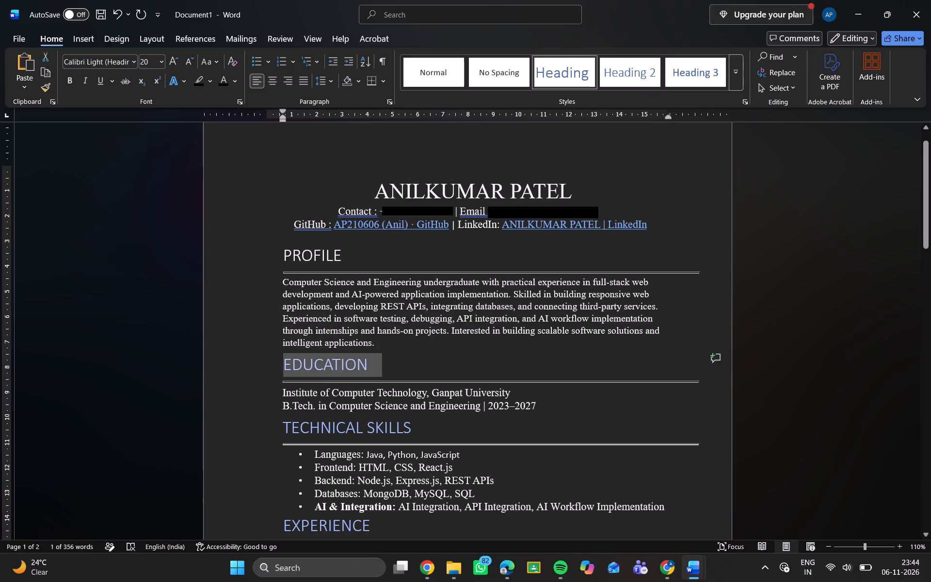
{"action": "left_click", "coordinate": [219, 77]}
{"action": "scroll", "coordinate": [308, 315], "scroll_direction": "down", "scroll_amount": 2}
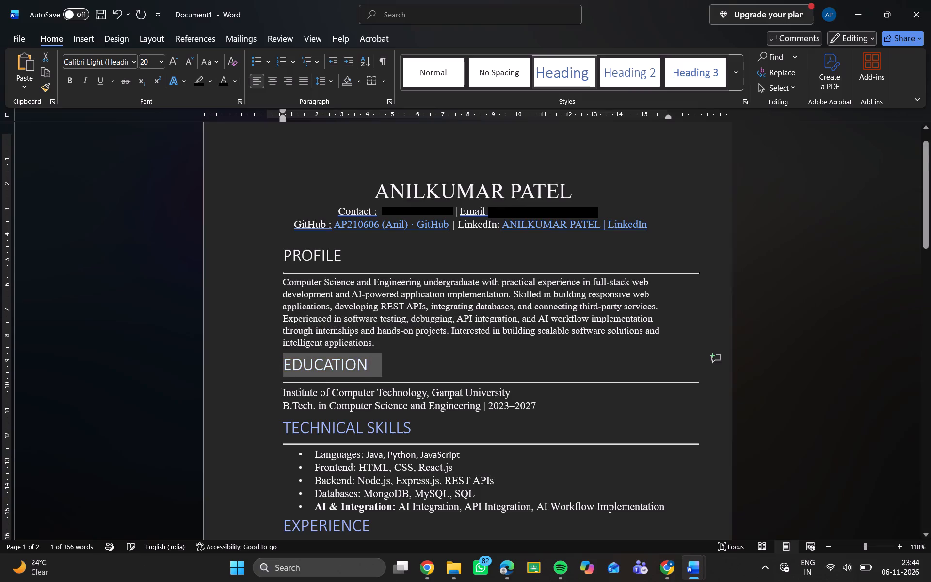
{"action": "scroll", "coordinate": [309, 316], "scroll_direction": "down", "scroll_amount": 2}
{"action": "left_click", "coordinate": [373, 303]}
{"action": "double_click", "coordinate": [370, 300]}
{"action": "left_click", "coordinate": [368, 299]}
{"action": "double_click", "coordinate": [362, 298]}
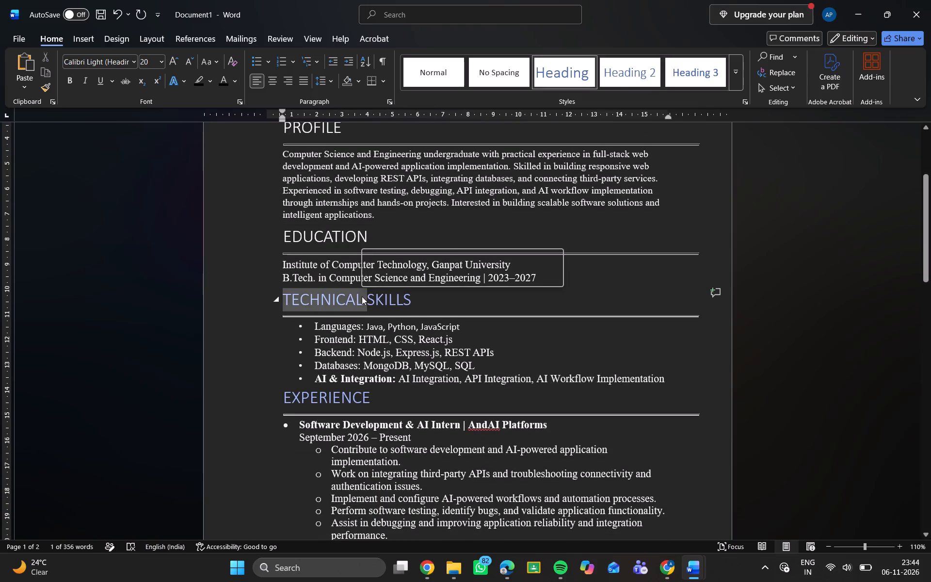
{"action": "left_click_drag", "start_coordinate": [430, 304], "coordinate": [258, 308]}
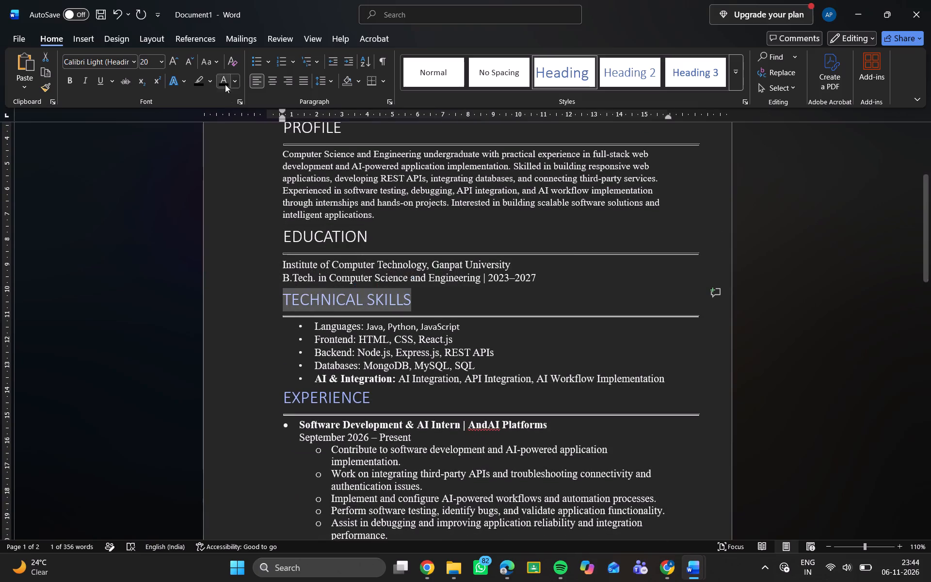
{"action": "left_click", "coordinate": [223, 78]}
Apply the black font colour to the EXPERIENCE heading and the MERN Stack internship line beneath it.
{"action": "scroll", "coordinate": [390, 393], "scroll_direction": "down", "scroll_amount": 3}
{"action": "left_click_drag", "start_coordinate": [375, 307], "coordinate": [288, 297]}
{"action": "key", "text": "shift+Left"}
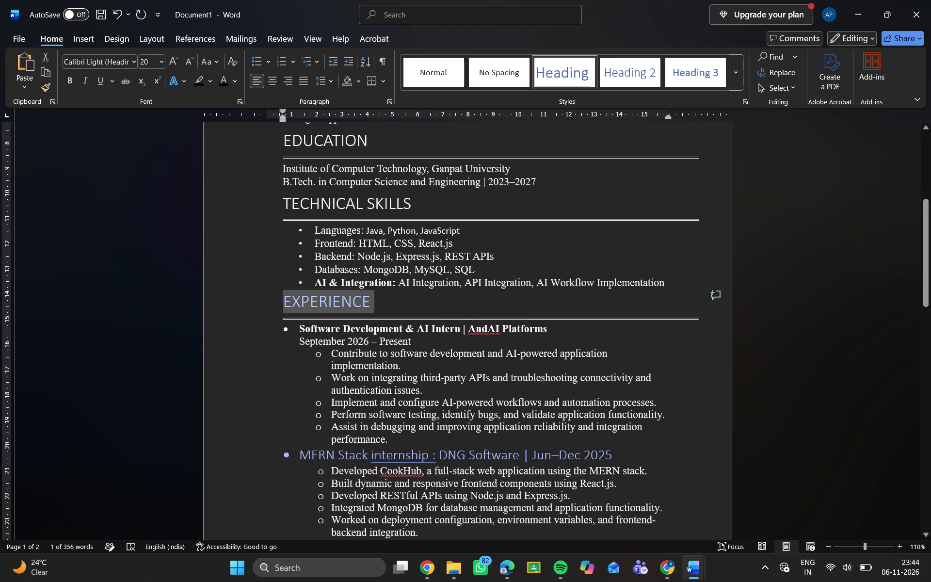
{"action": "left_click", "coordinate": [227, 79]}
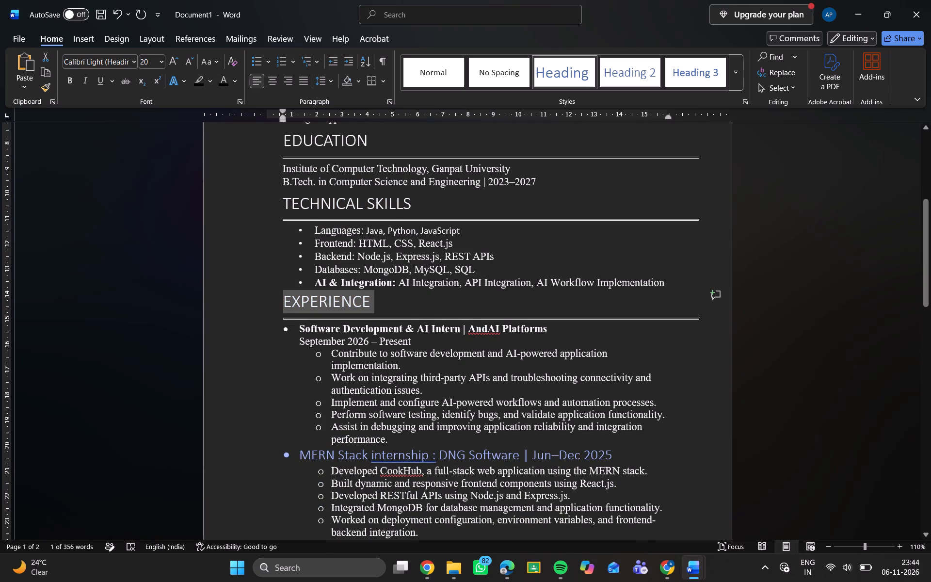
{"action": "triple_click", "coordinate": [466, 451]}
{"action": "left_click", "coordinate": [466, 451]}
{"action": "triple_click", "coordinate": [459, 453]}
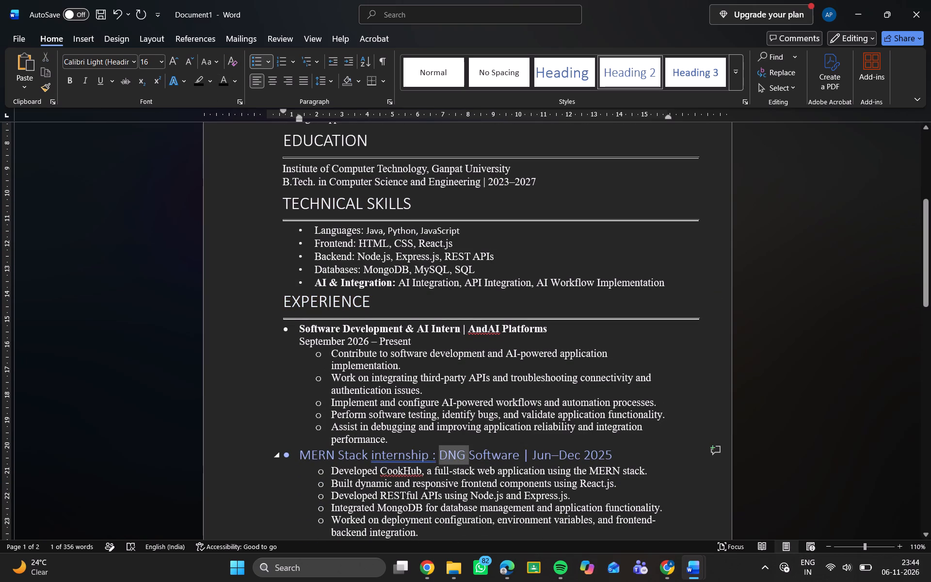
{"action": "triple_click", "coordinate": [461, 452]}
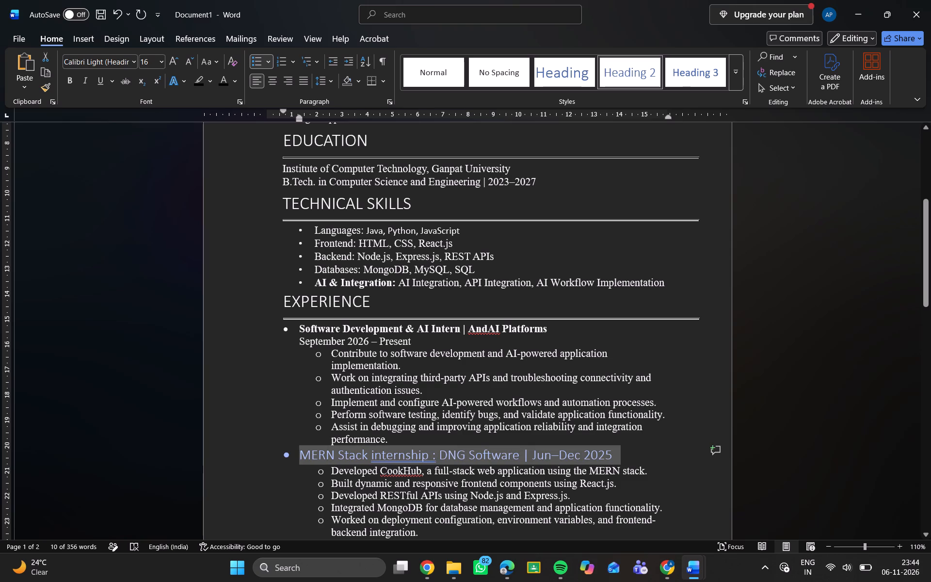
{"action": "left_click", "coordinate": [224, 83]}
Apply the black font colour to the PROJECTS heading on the second page.
{"action": "scroll", "coordinate": [360, 426], "scroll_direction": "down", "scroll_amount": 10}
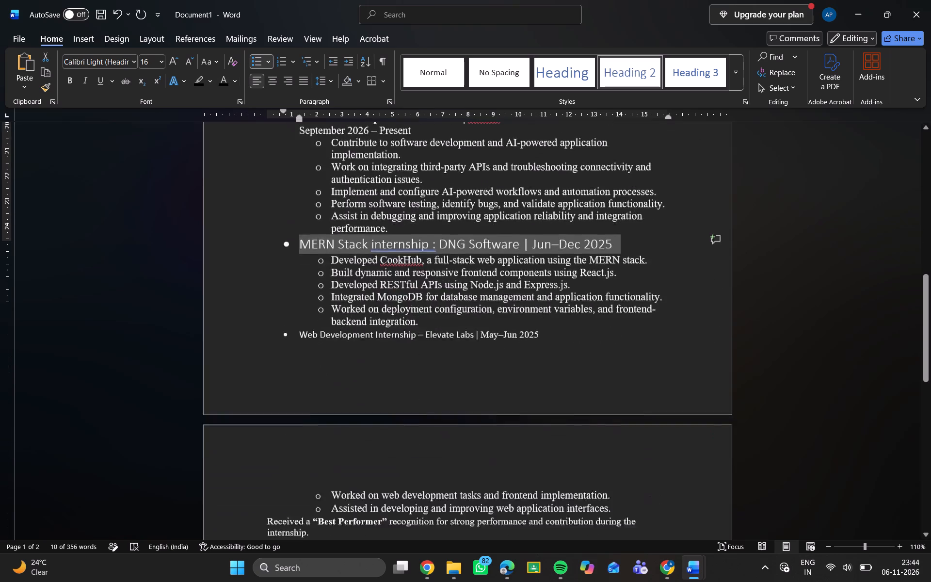
{"action": "scroll", "coordinate": [362, 424], "scroll_direction": "down", "scroll_amount": 4}
{"action": "triple_click", "coordinate": [342, 315]}
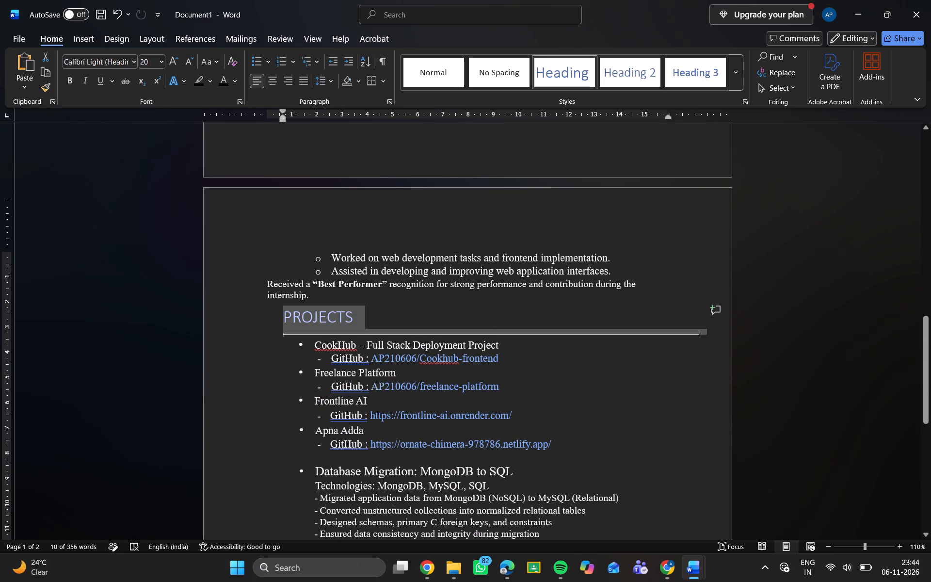
{"action": "left_click", "coordinate": [225, 76]}
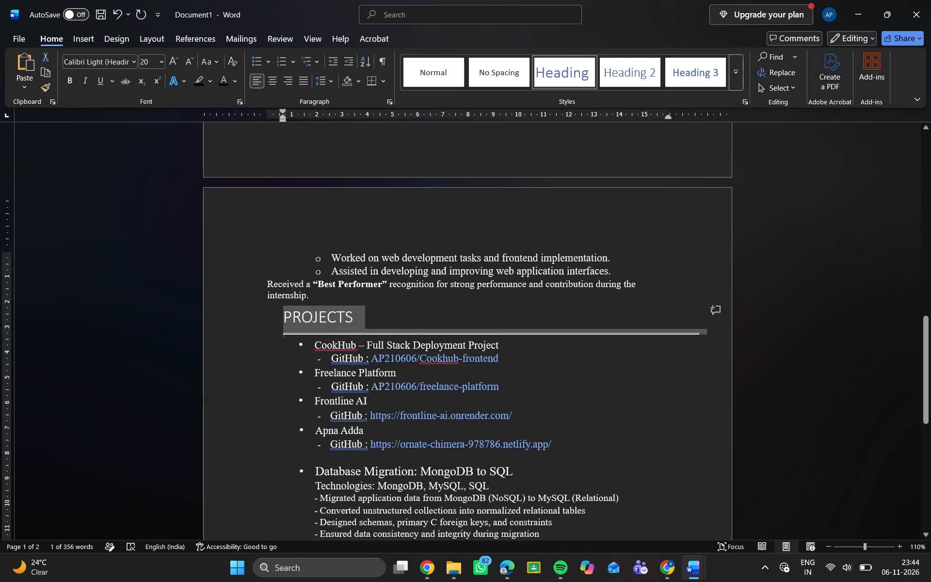
Apply the black font colour to the GitHub line under the CookHub project.
{"action": "left_click", "coordinate": [487, 360]}
{"action": "triple_click", "coordinate": [487, 359]}
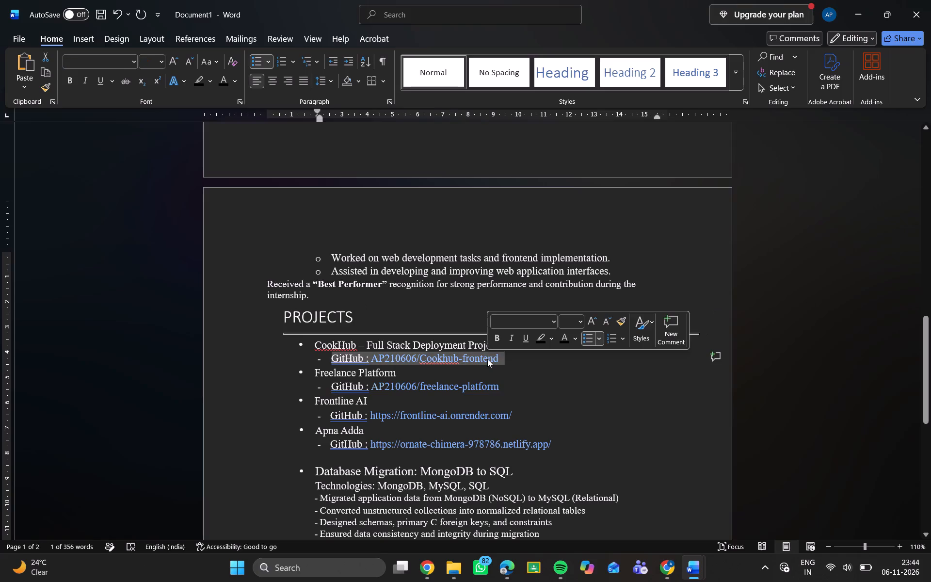
{"action": "left_click", "coordinate": [220, 84]}
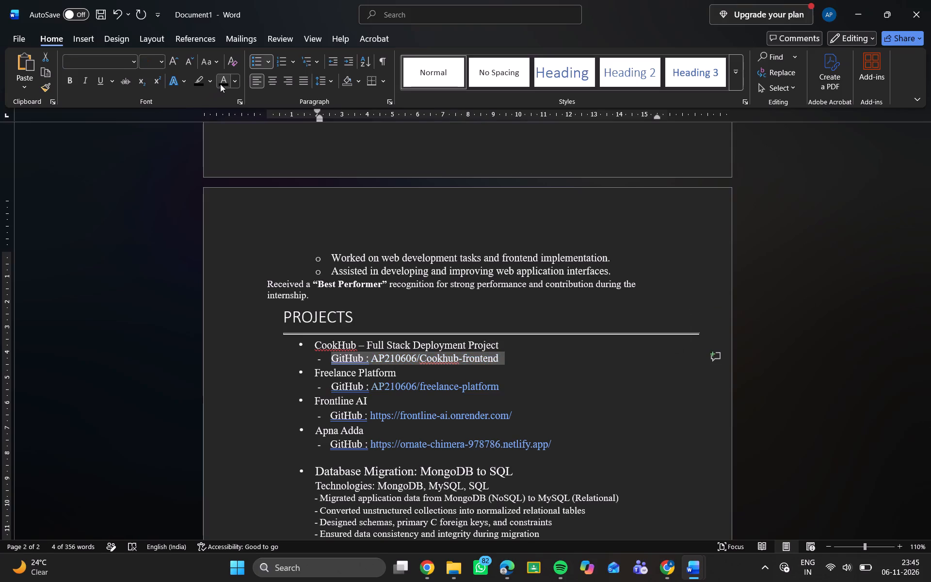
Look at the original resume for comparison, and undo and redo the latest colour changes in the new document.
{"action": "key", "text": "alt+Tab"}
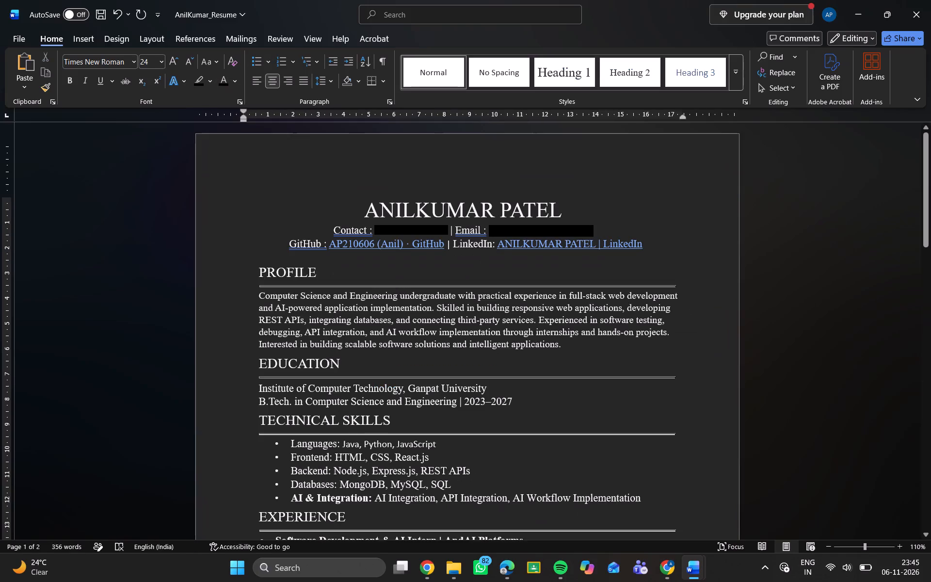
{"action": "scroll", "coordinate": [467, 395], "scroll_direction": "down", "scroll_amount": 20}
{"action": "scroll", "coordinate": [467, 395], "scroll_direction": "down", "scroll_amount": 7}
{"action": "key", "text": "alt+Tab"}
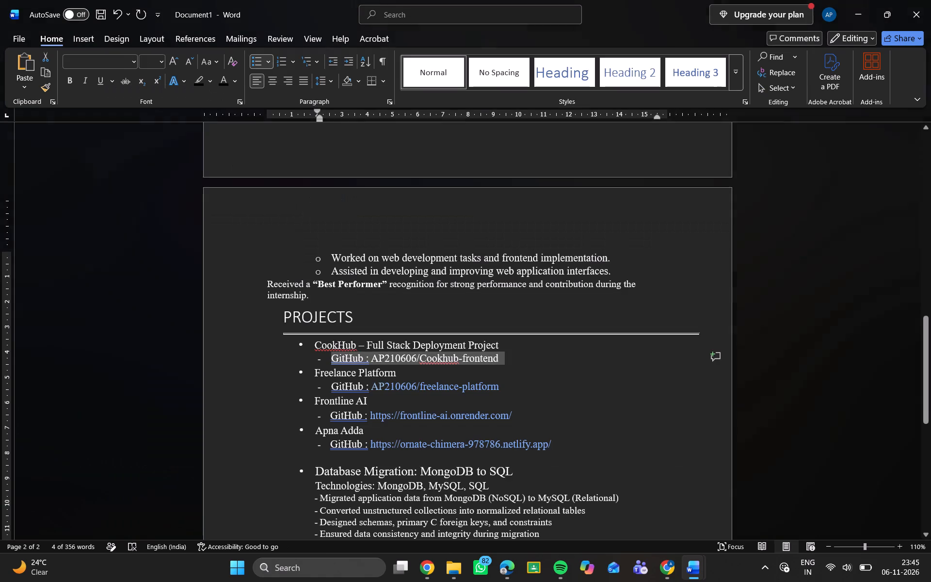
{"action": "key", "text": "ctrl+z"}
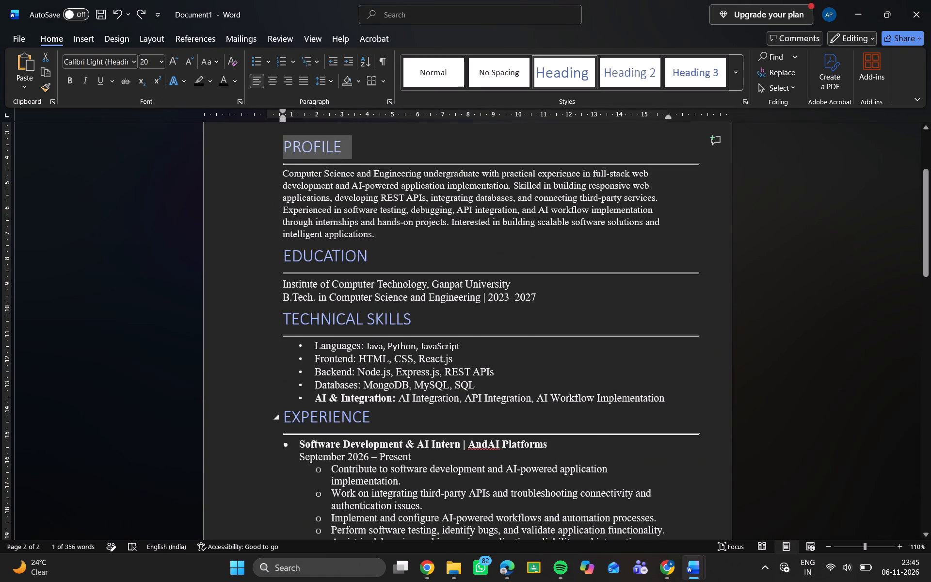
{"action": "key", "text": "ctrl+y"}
Recolour the CookHub project's GitHub link text with Blue, Accent 1, Darker 25%.
{"action": "scroll", "coordinate": [520, 432], "scroll_direction": "down", "scroll_amount": 2}
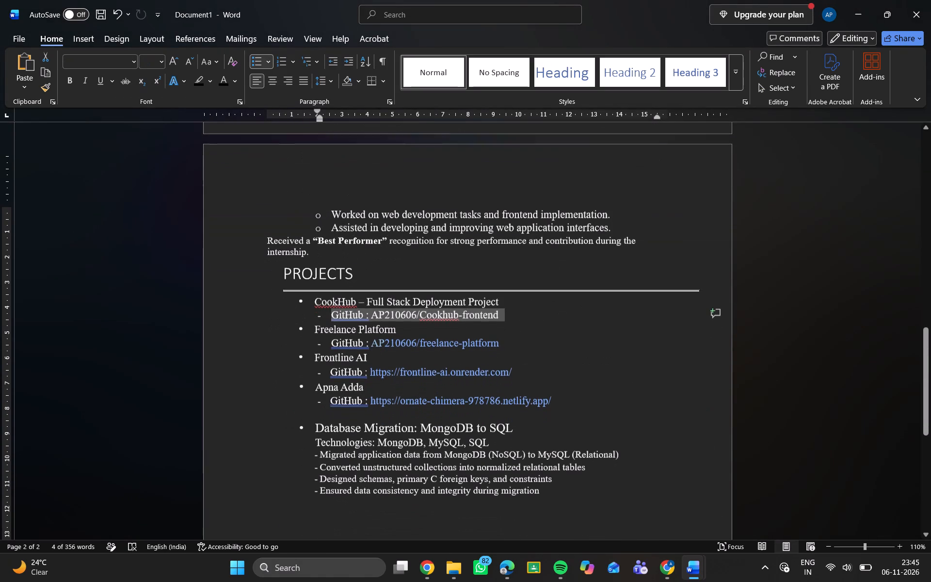
{"action": "left_click", "coordinate": [481, 333]}
{"action": "left_click_drag", "start_coordinate": [502, 317], "coordinate": [391, 327]}
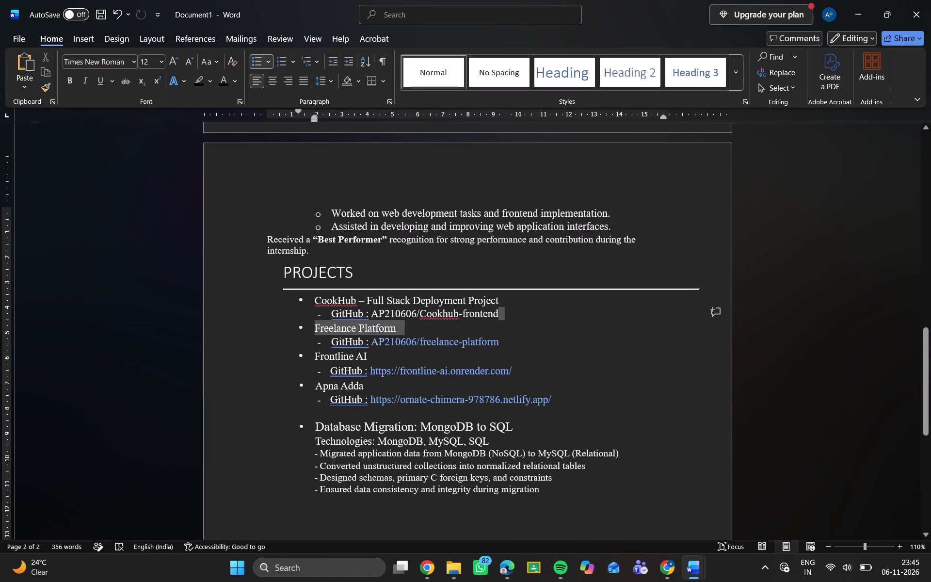
{"action": "left_click_drag", "start_coordinate": [391, 327], "coordinate": [373, 316]}
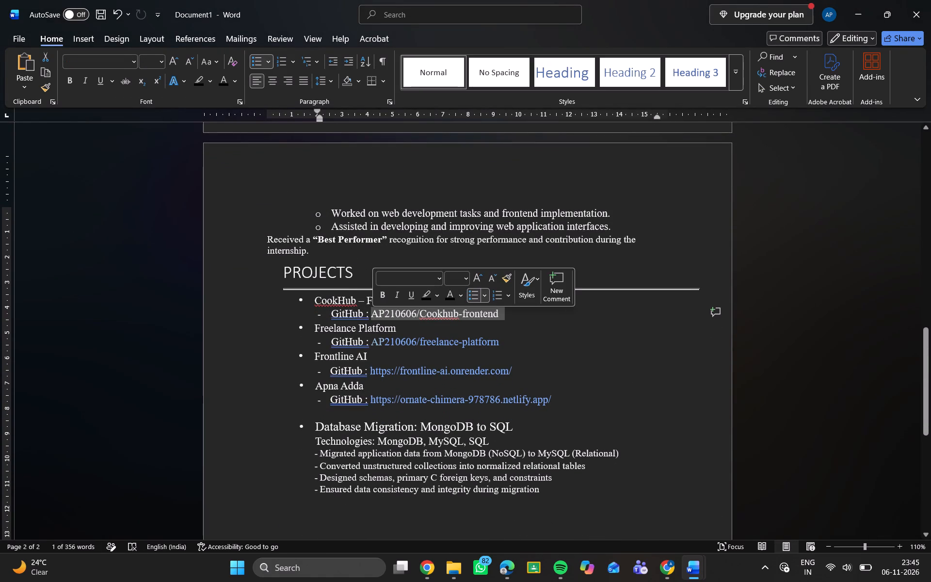
{"action": "left_click", "coordinate": [239, 84]}
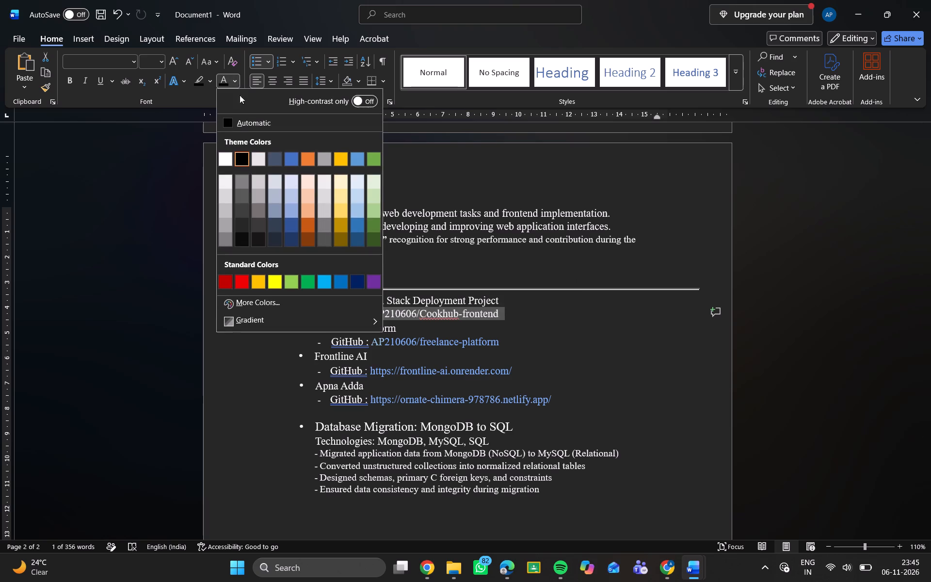
{"action": "left_click", "coordinate": [290, 225]}
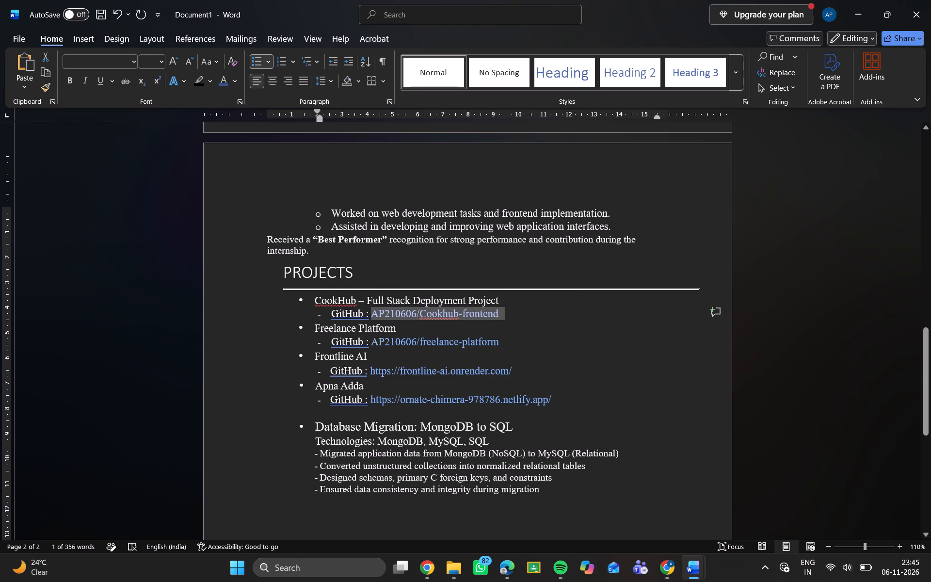
Compare the CookHub GitHub link's formatting with the Freelance Platform link below it.
{"action": "left_click", "coordinate": [473, 338]}
{"action": "left_click", "coordinate": [468, 345]}
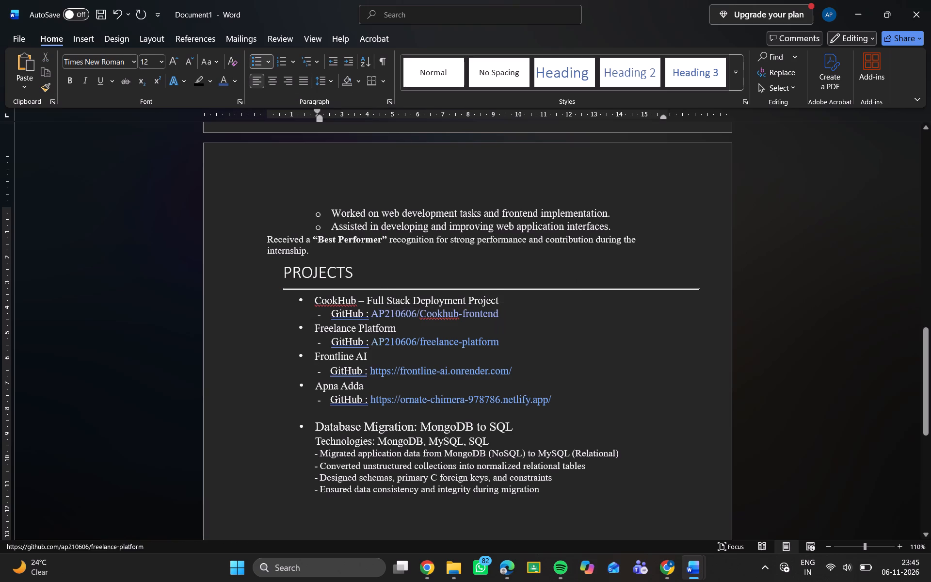
{"action": "left_click", "coordinate": [474, 324]}
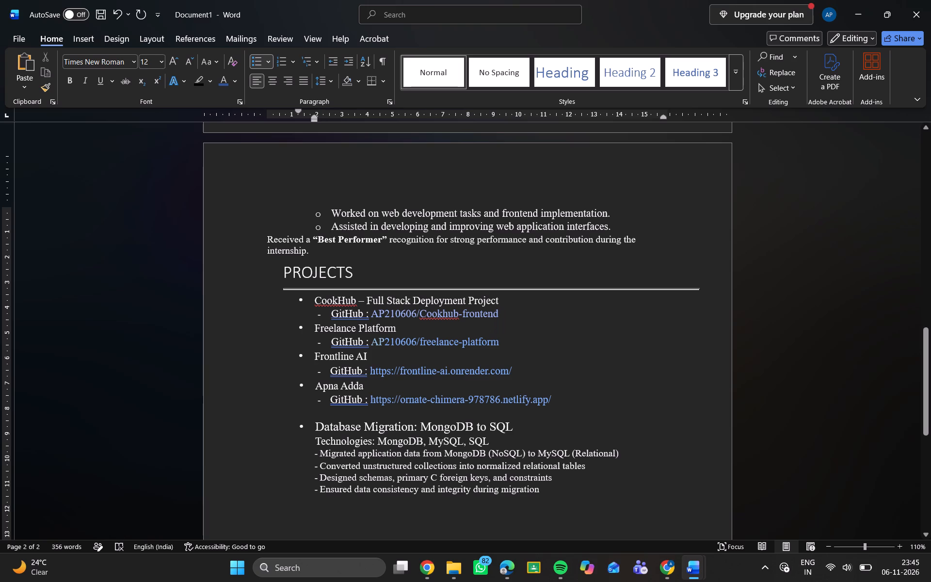
{"action": "left_click", "coordinate": [481, 344]}
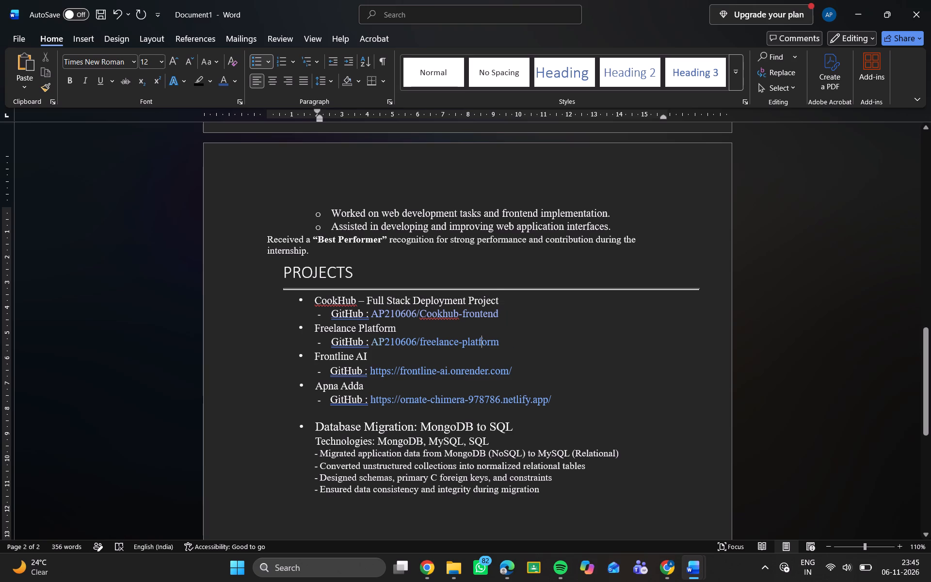
{"action": "left_click", "coordinate": [482, 305]}
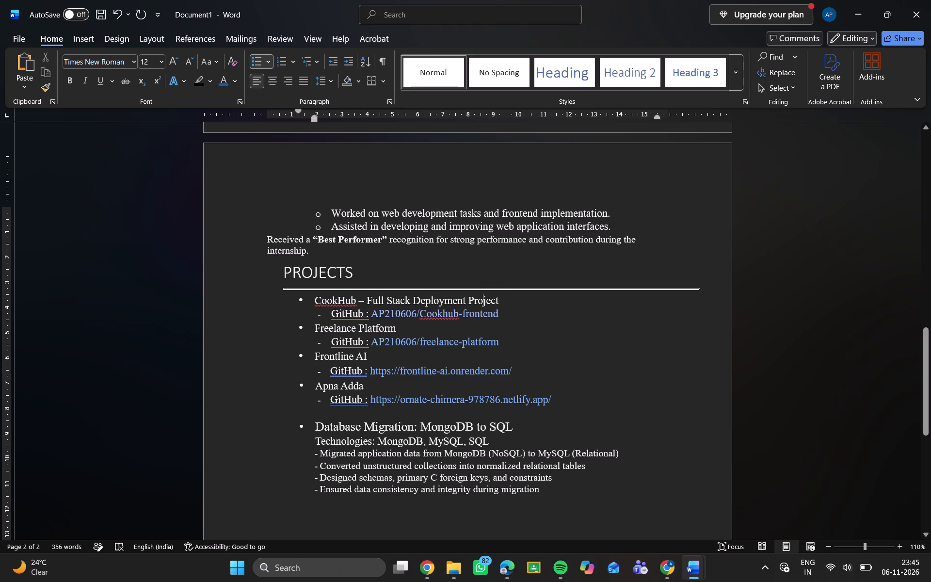
{"action": "left_click", "coordinate": [483, 348]}
{"action": "left_click", "coordinate": [441, 343]}
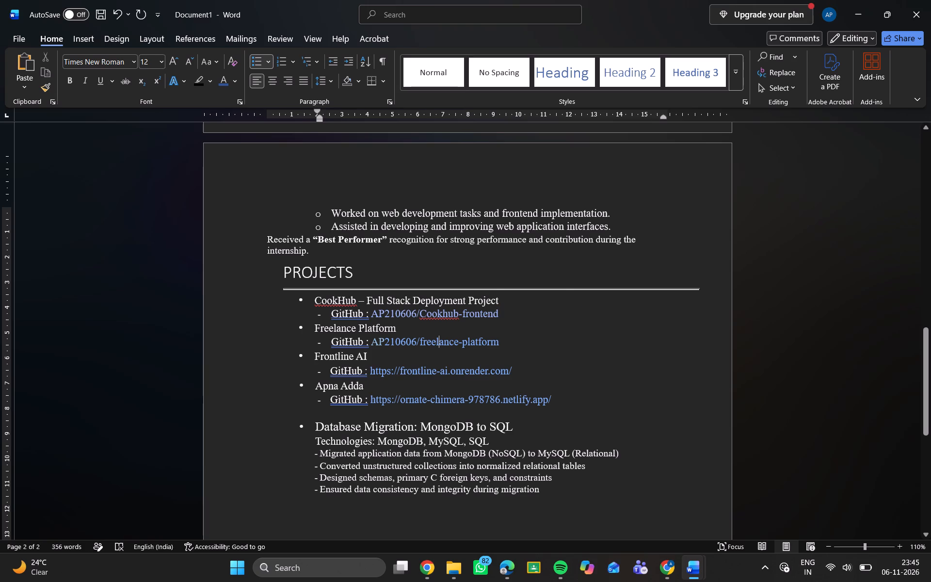
{"action": "left_click", "coordinate": [449, 313]}
{"action": "scroll", "coordinate": [479, 378], "scroll_direction": "up", "scroll_amount": 9}
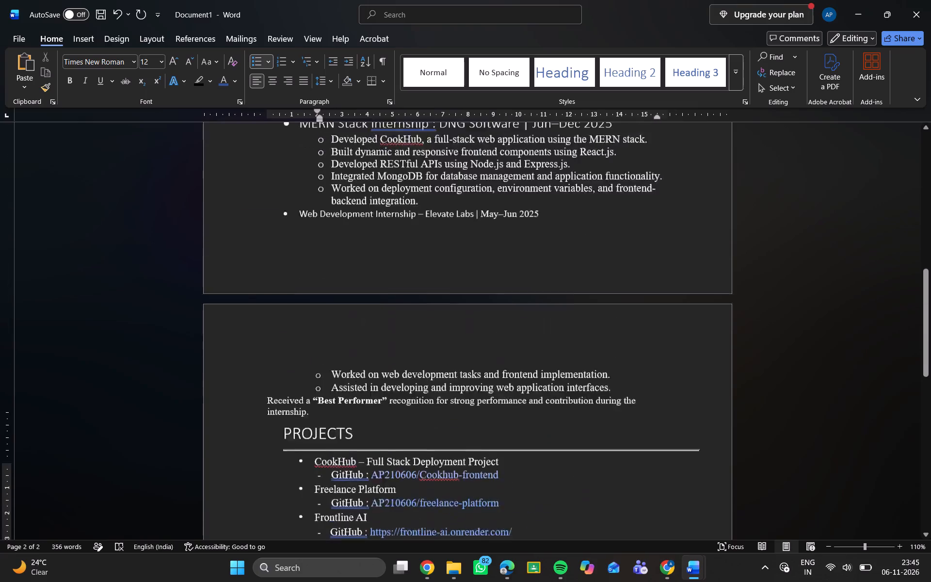
{"action": "scroll", "coordinate": [480, 374], "scroll_direction": "up", "scroll_amount": 16}
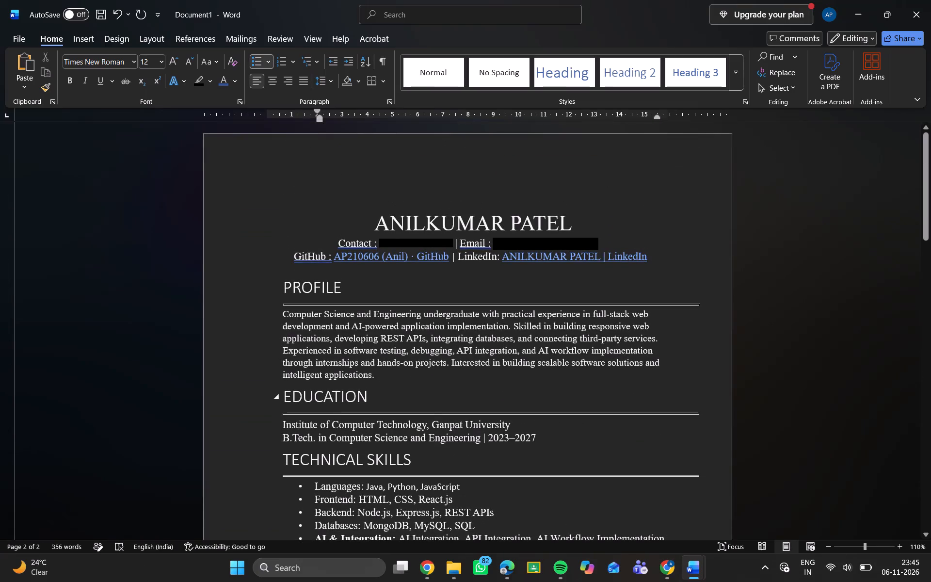
{"action": "left_click", "coordinate": [391, 402]}
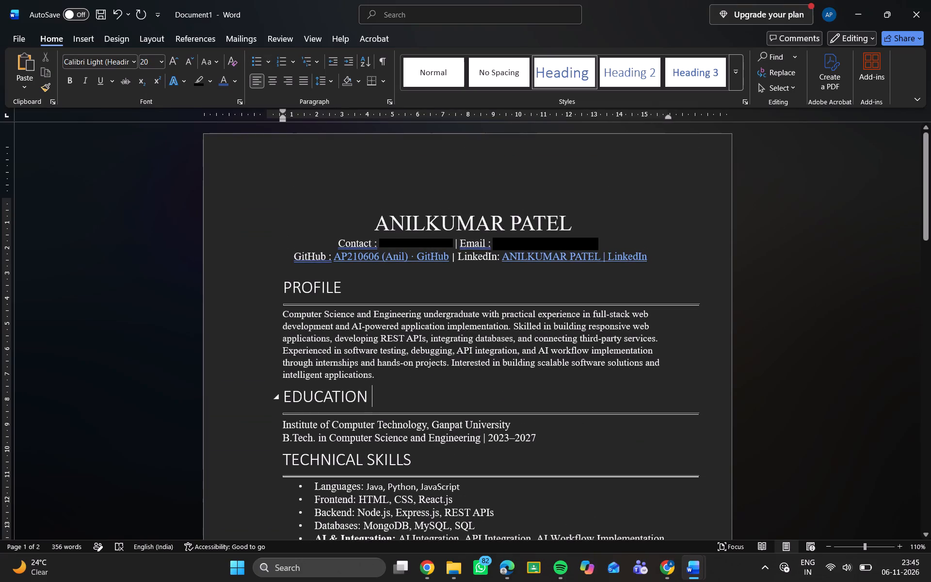
{"action": "left_click_drag", "start_coordinate": [435, 401], "coordinate": [408, 422]}
{"action": "key", "text": "alt+Tab"}
{"action": "scroll", "coordinate": [470, 391], "scroll_direction": "up", "scroll_amount": 2}
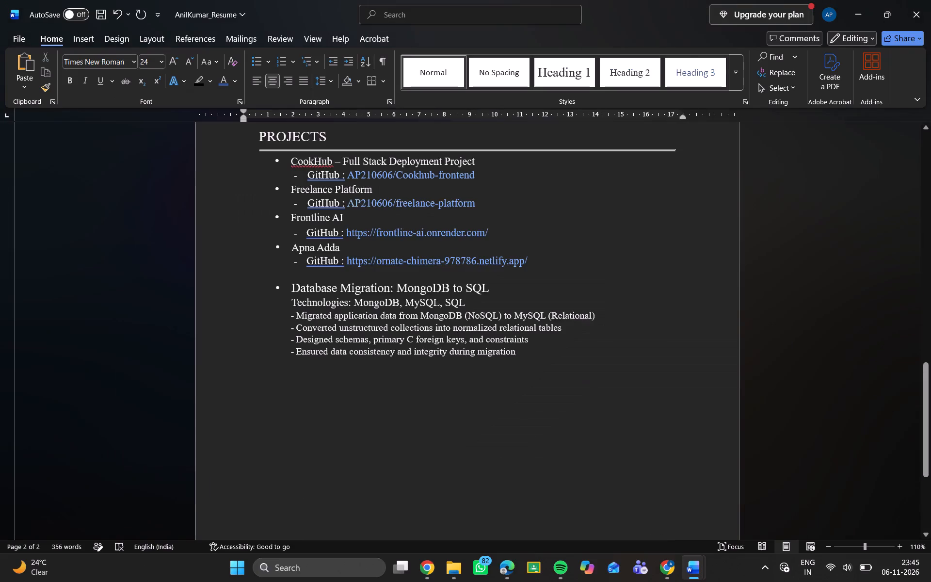
{"action": "scroll", "coordinate": [470, 390], "scroll_direction": "up", "scroll_amount": 20}
{"action": "scroll", "coordinate": [470, 390], "scroll_direction": "up", "scroll_amount": 7}
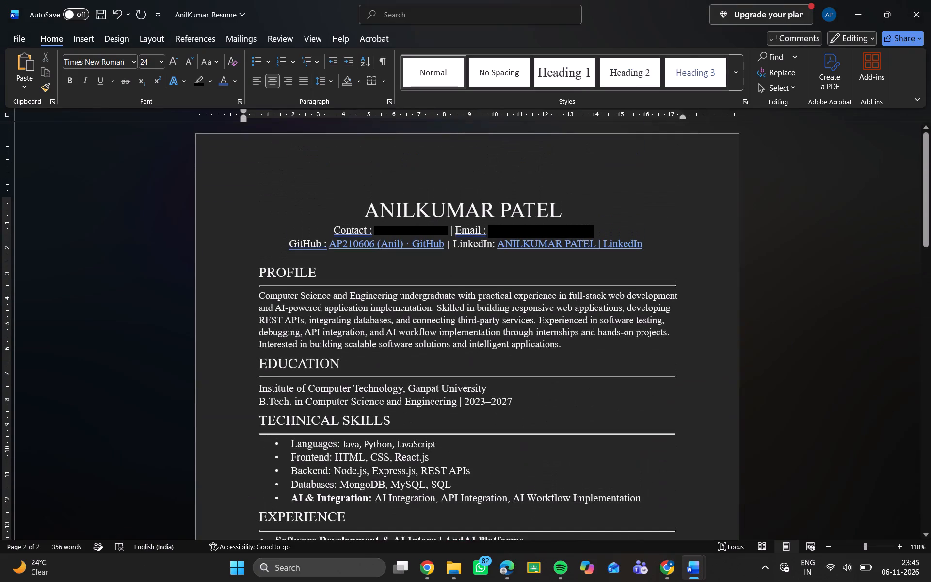
{"action": "key", "text": "alt+Tab"}
{"action": "scroll", "coordinate": [475, 401], "scroll_direction": "down", "scroll_amount": 5}
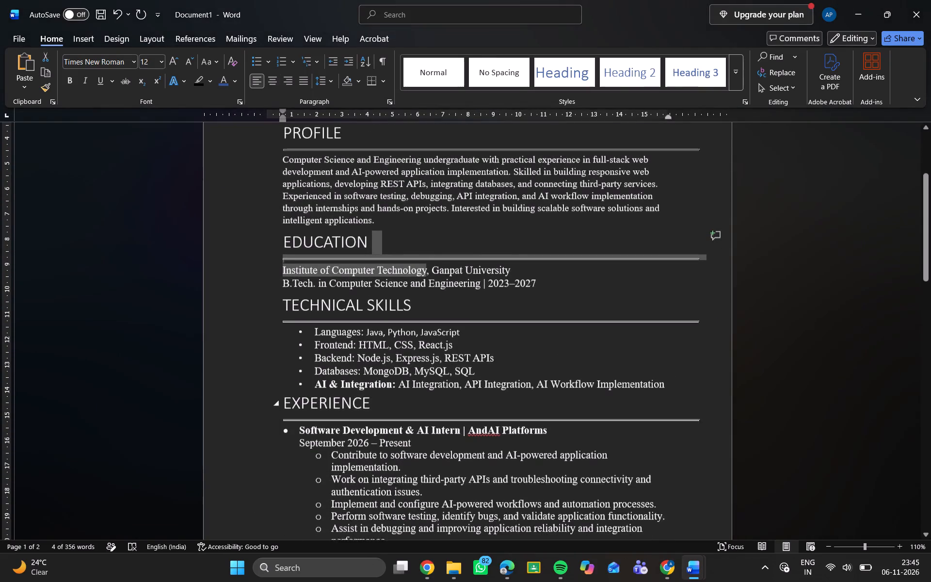
{"action": "key", "text": "alt+Tab"}
{"action": "key", "text": "alt+Tab"}
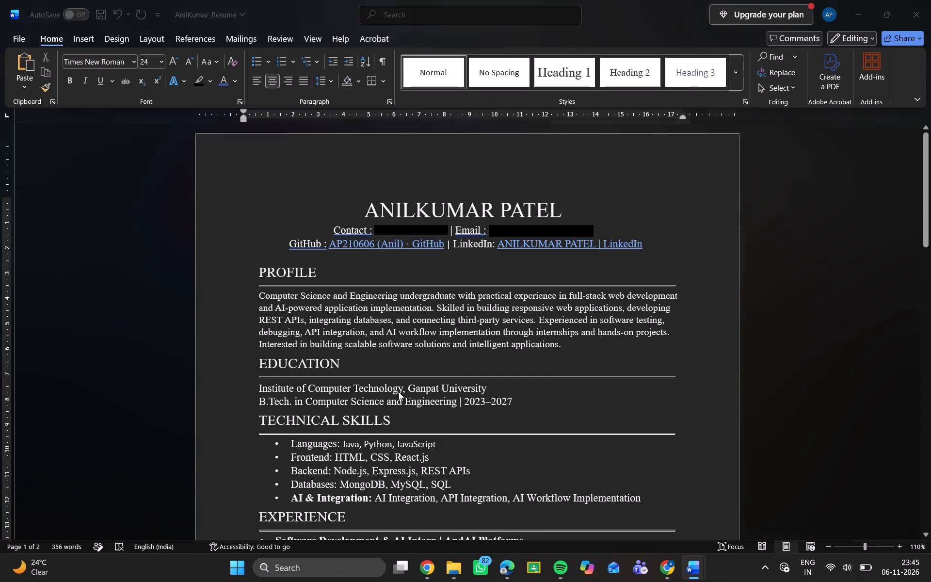
Remove bold formatting from the whole TECHNICAL SKILLS list, including the AI & Integration label.
{"action": "left_click_drag", "start_coordinate": [680, 385], "coordinate": [321, 332]}
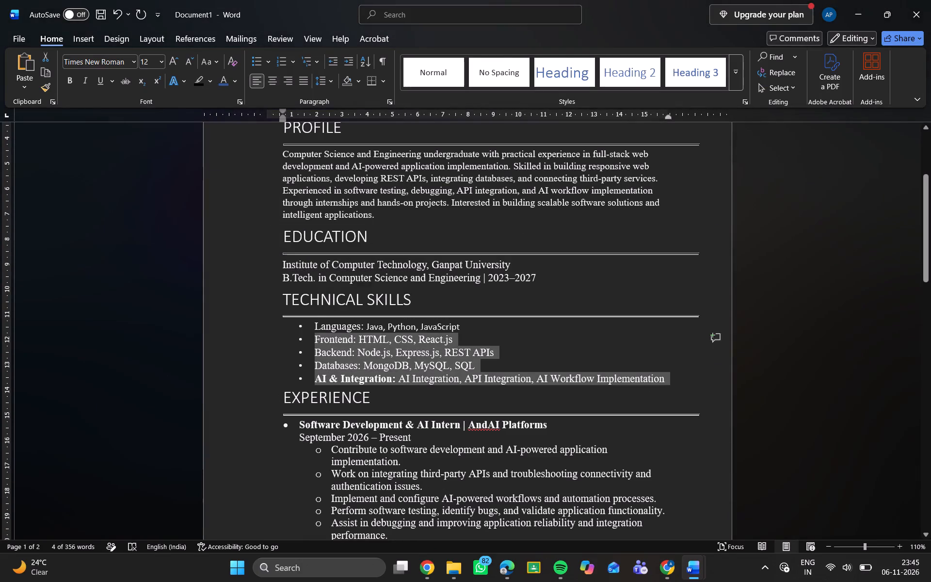
{"action": "left_click_drag", "start_coordinate": [321, 332], "coordinate": [318, 329]}
{"action": "key", "text": "ctrl+b"}
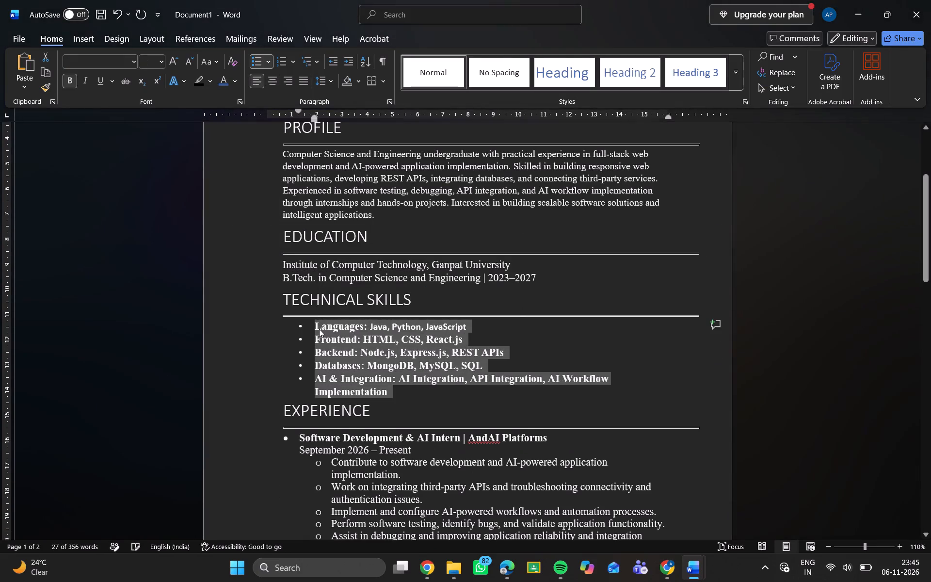
{"action": "key", "text": "ctrl+b"}
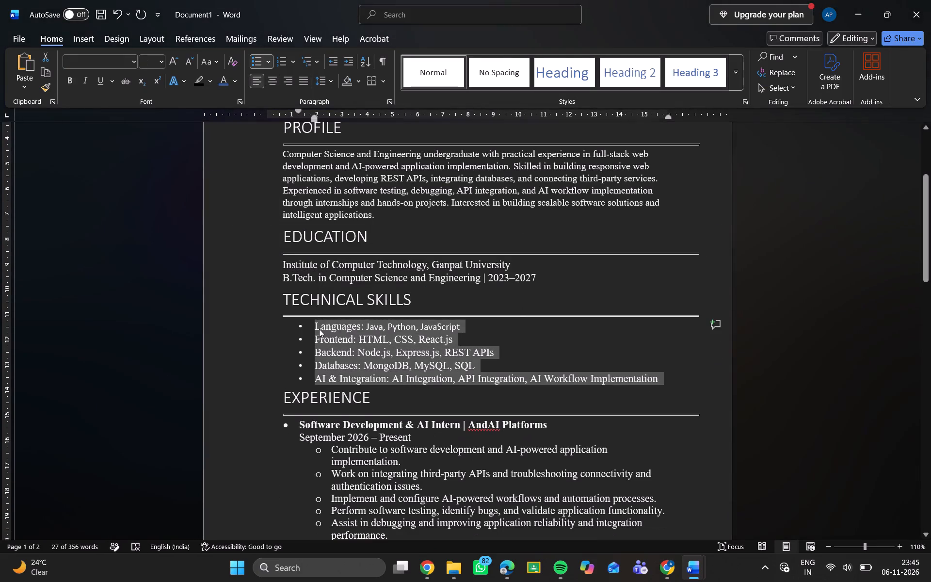
{"action": "left_click", "coordinate": [399, 344]}
Compare the skills and EXPERIENCE sections with the original resume and inspect the first internship bullet's formatting and indent.
{"action": "key", "text": "alt+Tab"}
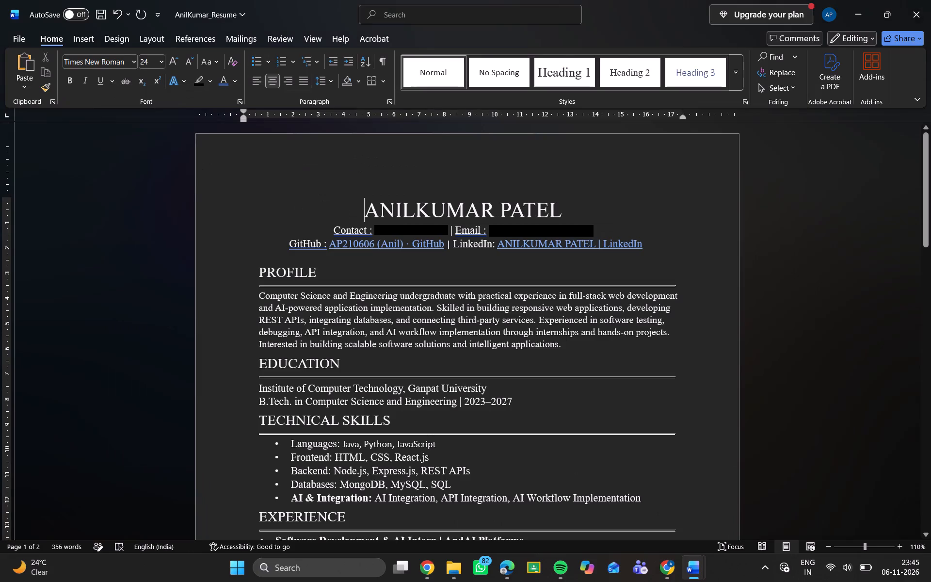
{"action": "key", "text": "alt+Tab"}
{"action": "scroll", "coordinate": [399, 344], "scroll_direction": "down", "scroll_amount": 1}
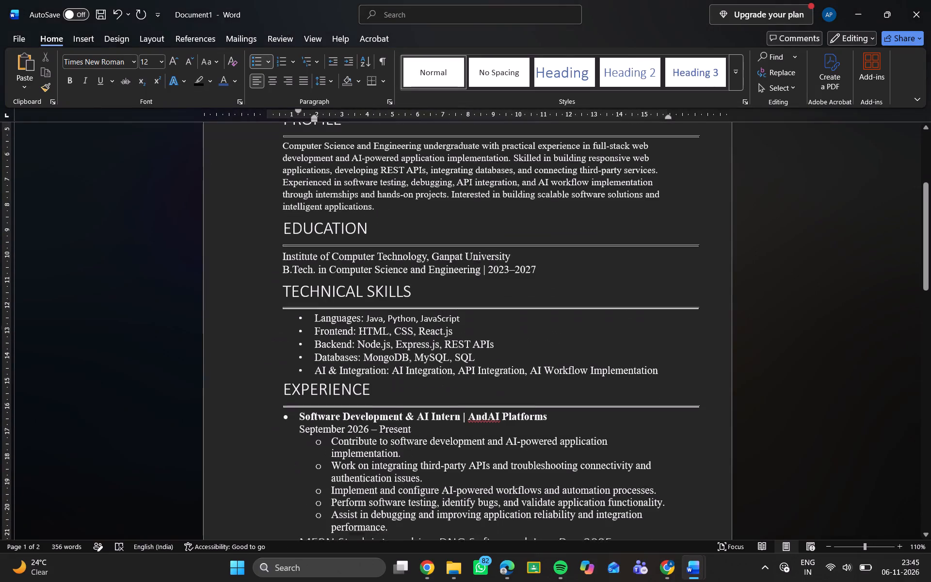
{"action": "scroll", "coordinate": [399, 344], "scroll_direction": "down", "scroll_amount": 1}
{"action": "key", "text": "alt+Tab"}
{"action": "scroll", "coordinate": [290, 415], "scroll_direction": "down", "scroll_amount": 1}
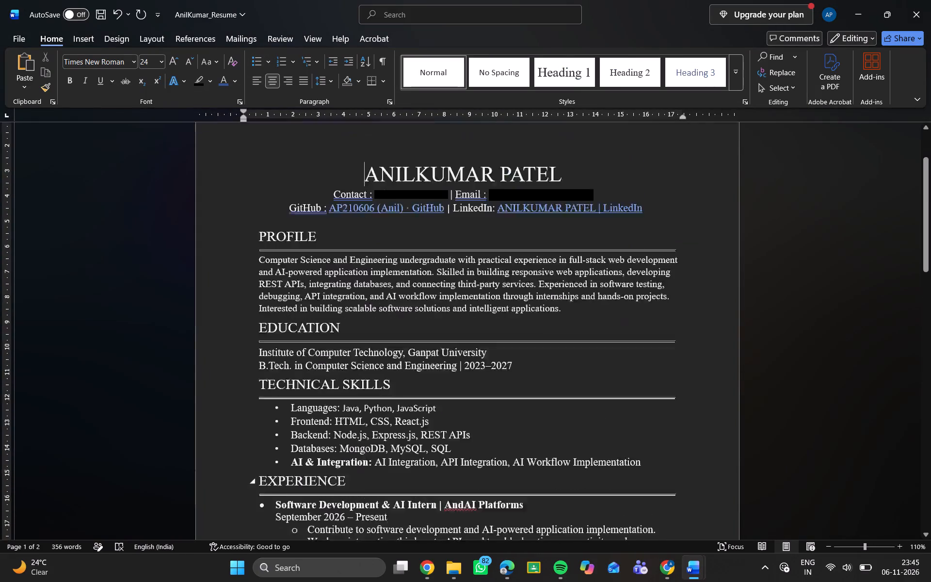
{"action": "scroll", "coordinate": [290, 415], "scroll_direction": "down", "scroll_amount": 1}
{"action": "key", "text": "alt+Tab"}
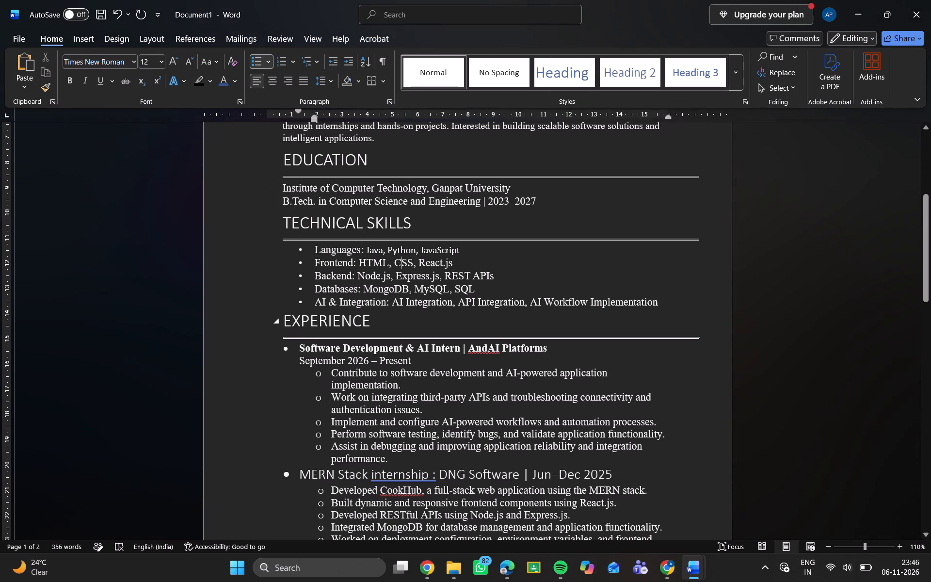
{"action": "left_click", "coordinate": [282, 339]}
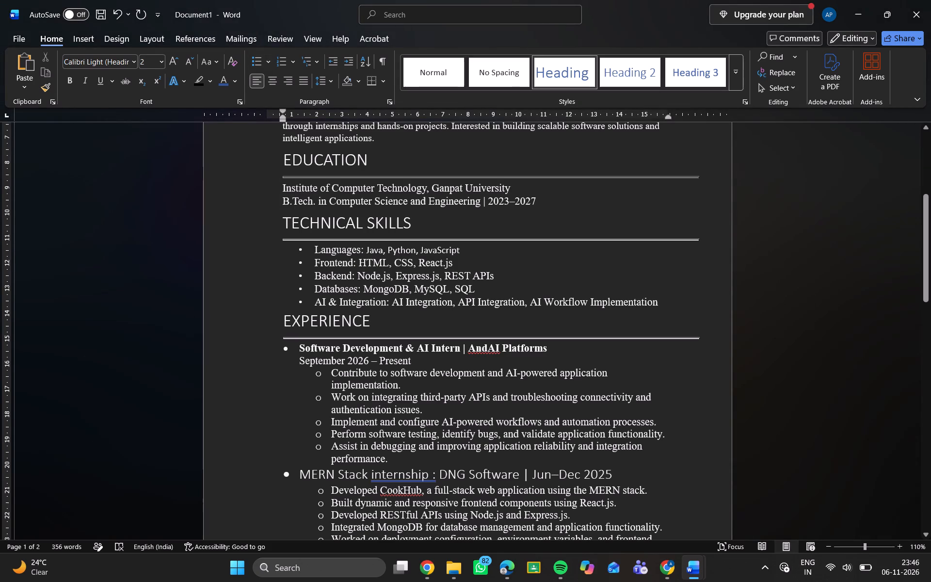
{"action": "left_click", "coordinate": [283, 349]}
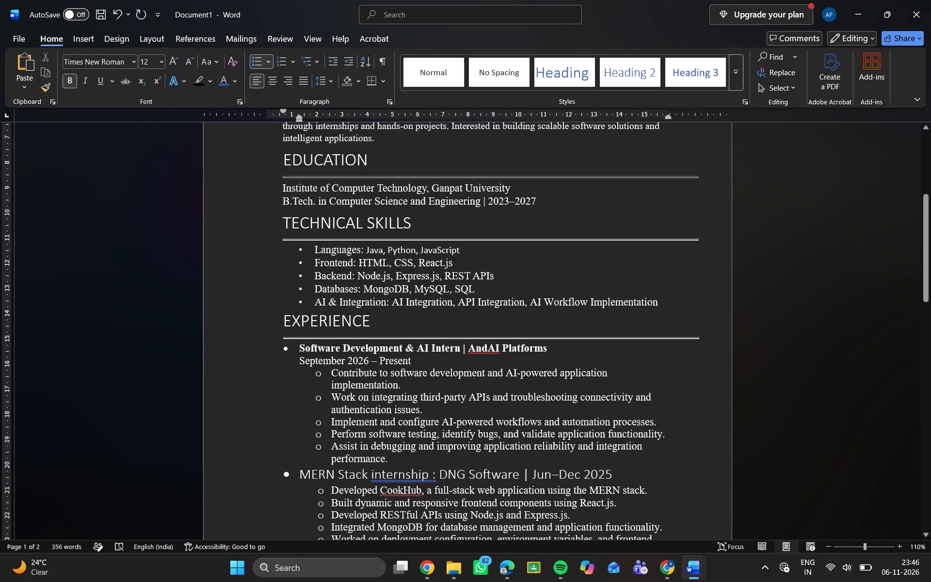
{"action": "left_click", "coordinate": [284, 110]}
Set the font size of the MERN Stack internship line to 12 and check it against the Software Development & AI Intern line.
{"action": "left_click", "coordinate": [305, 479]}
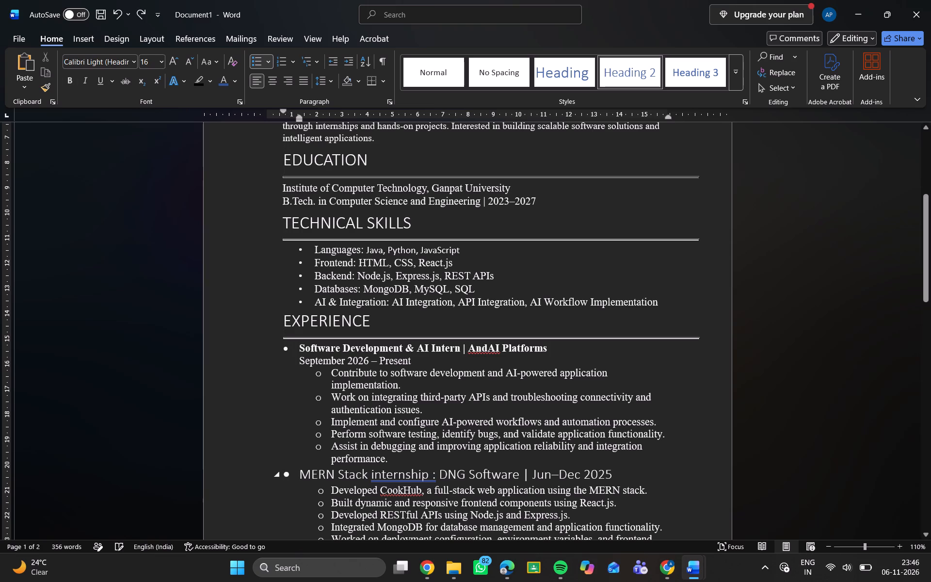
{"action": "left_click_drag", "start_coordinate": [297, 478], "coordinate": [690, 491]}
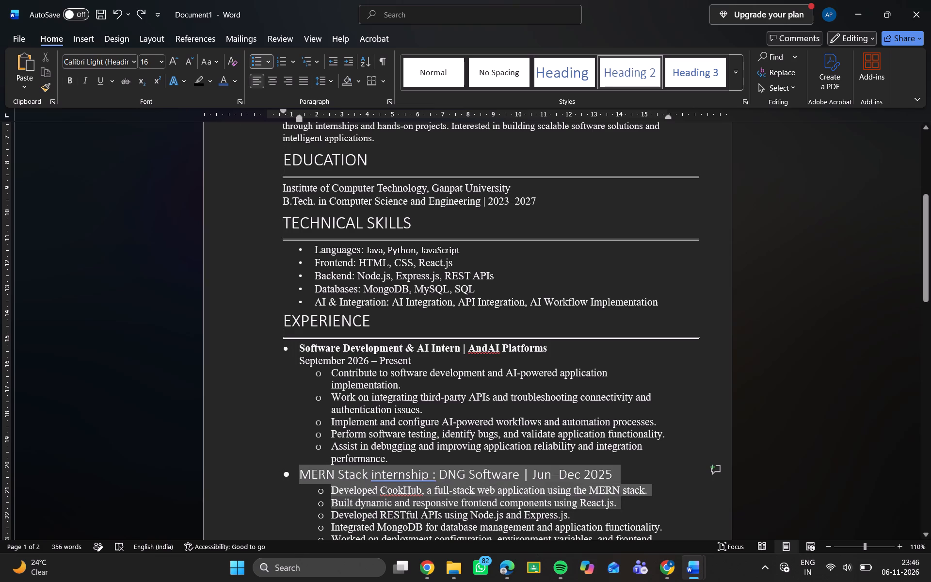
{"action": "left_click_drag", "start_coordinate": [690, 491], "coordinate": [664, 481]}
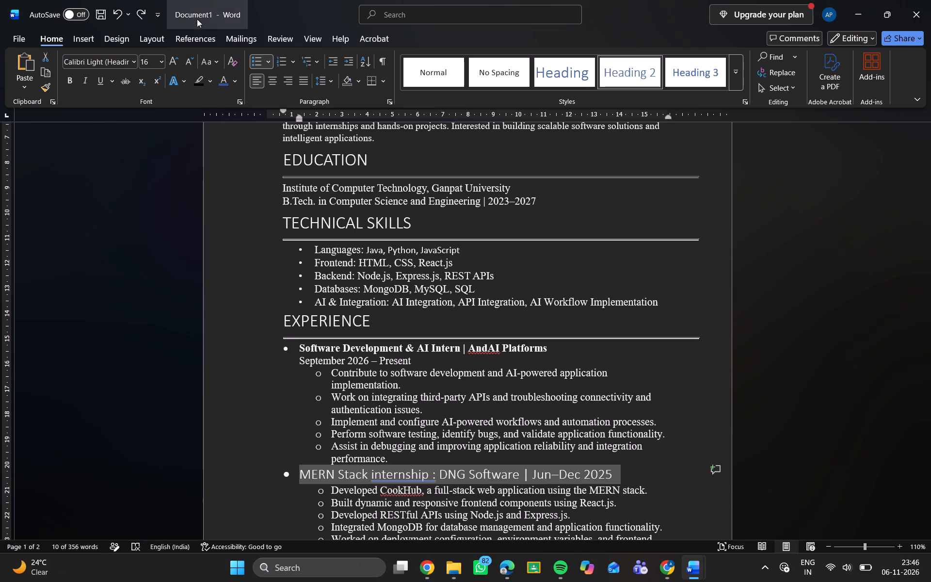
{"action": "left_click", "coordinate": [152, 61]}
{"action": "key", "text": "Right"}
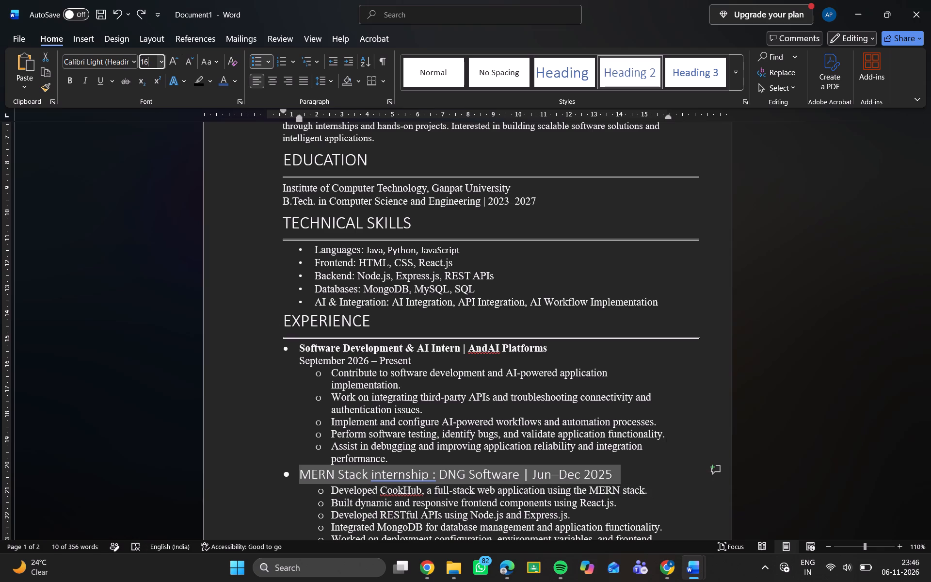
{"action": "key", "text": "BackSpace"}
{"action": "key", "text": "2"}
{"action": "key", "text": "Return"}
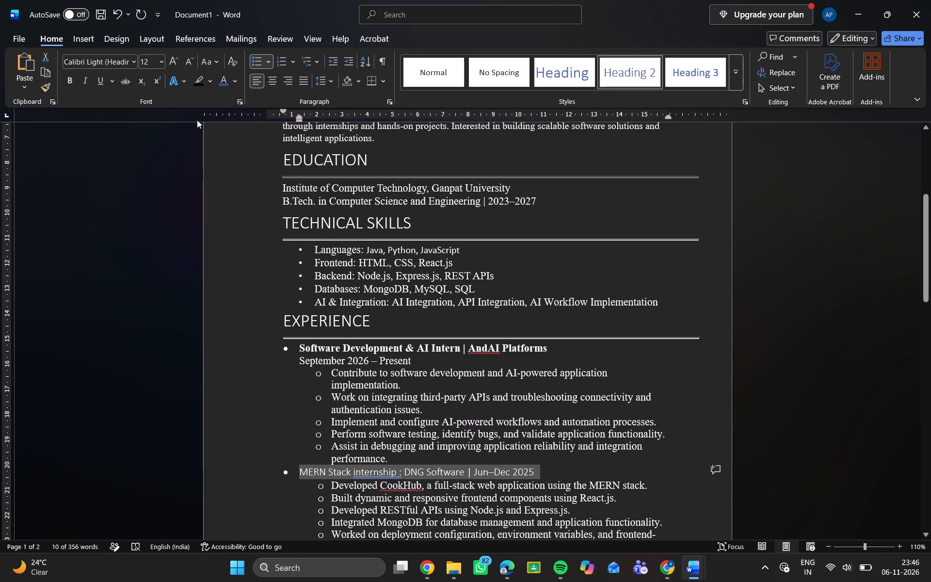
{"action": "left_click", "coordinate": [446, 349]}
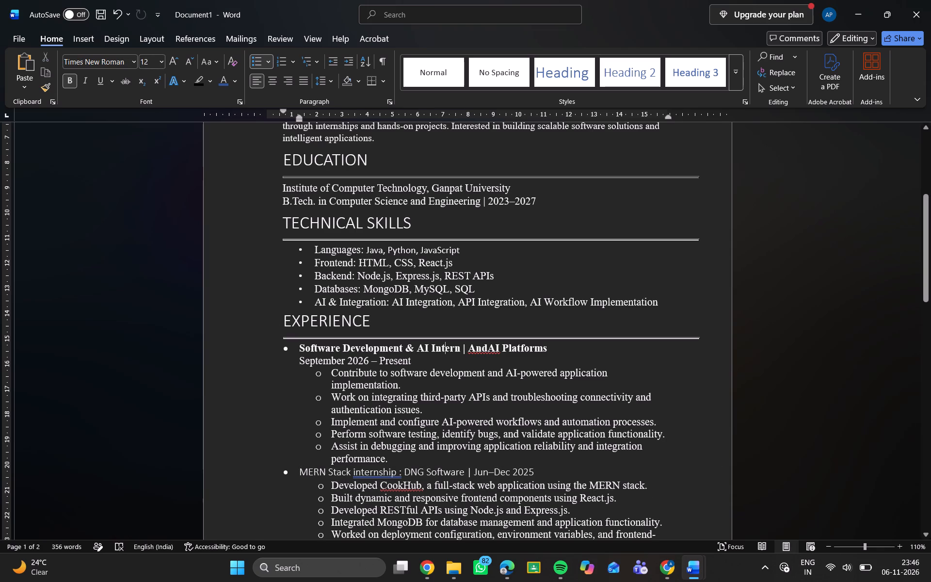
{"action": "left_click", "coordinate": [431, 472]}
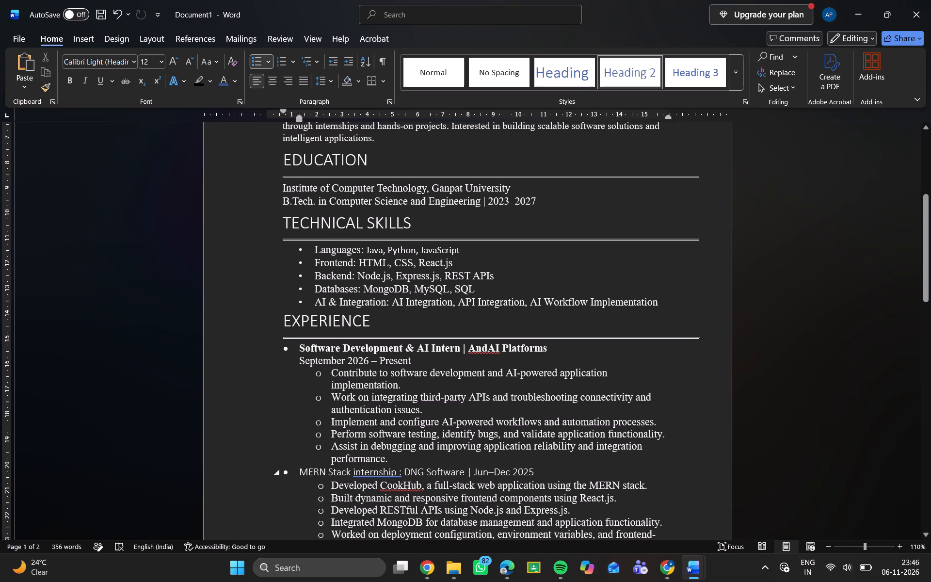
Change the MERN Stack internship line's font to Times New Roman, matching the Software Development & AI Intern line.
{"action": "triple_click", "coordinate": [524, 349]}
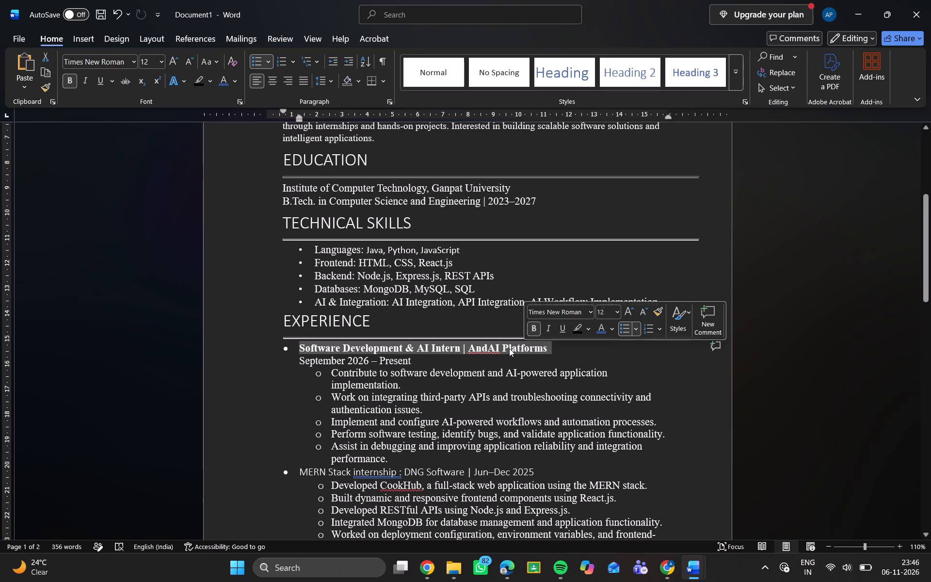
{"action": "double_click", "coordinate": [465, 475]}
{"action": "left_click", "coordinate": [467, 472]}
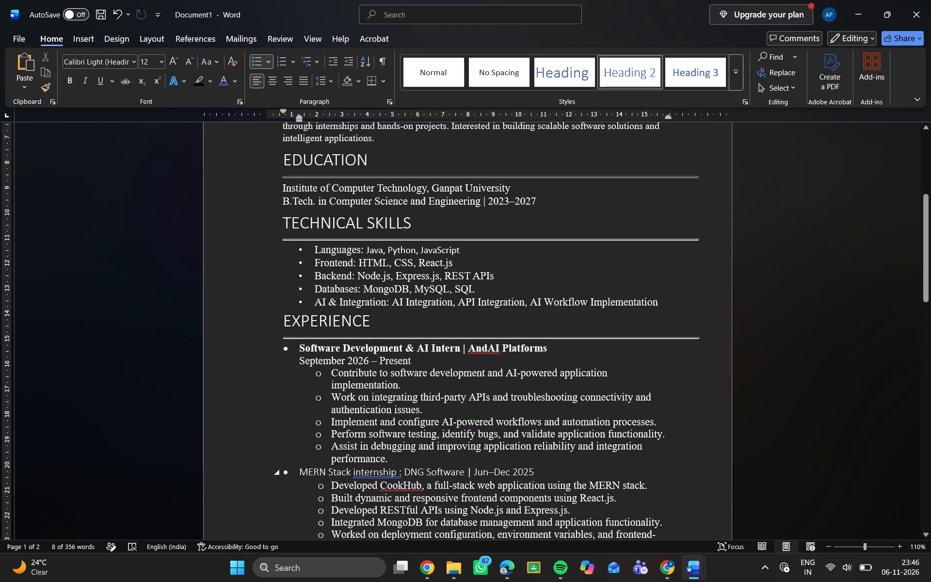
{"action": "triple_click", "coordinate": [459, 472]}
{"action": "triple_click", "coordinate": [462, 471]}
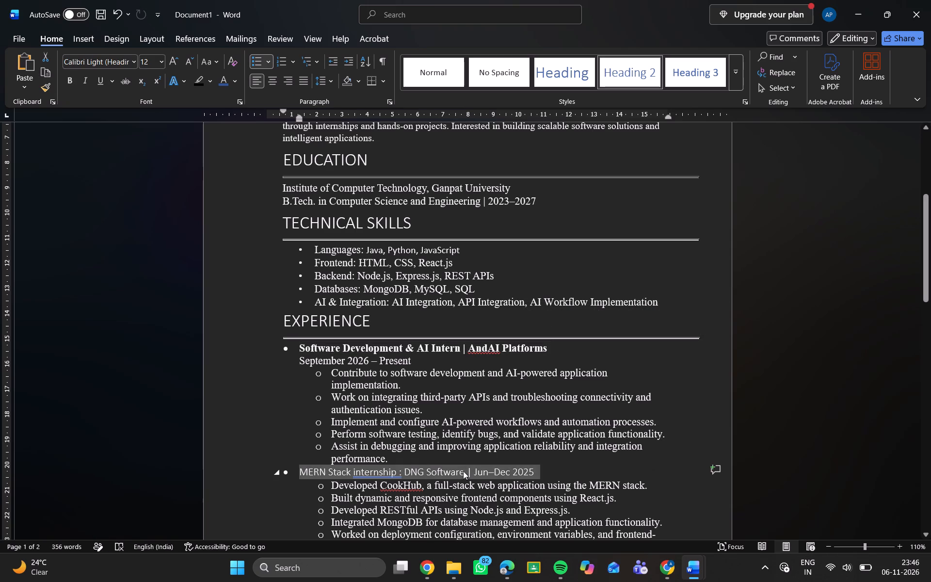
{"action": "triple_click", "coordinate": [463, 470]}
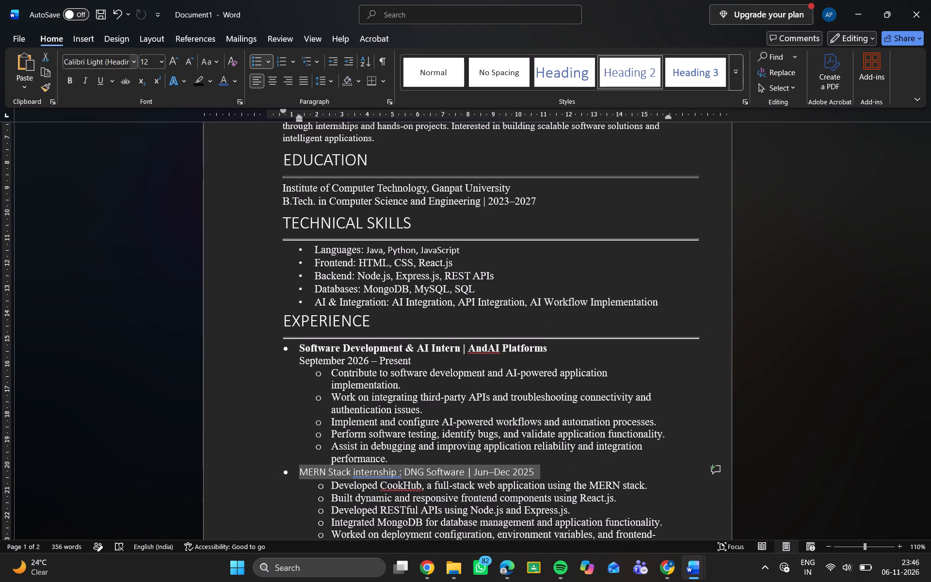
{"action": "left_click", "coordinate": [103, 61]}
{"action": "type", "text": "ti"}
{"action": "key", "text": "Tab"}
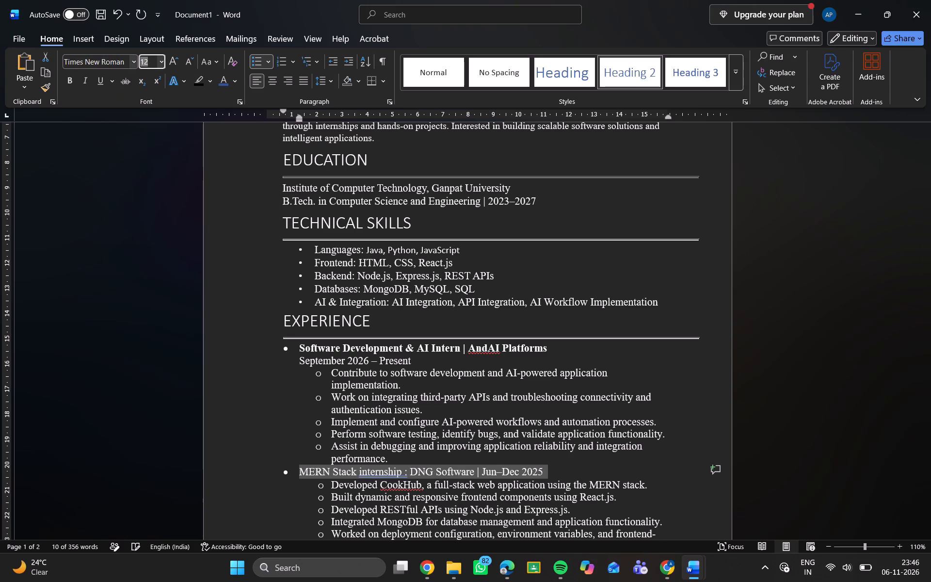
{"action": "key", "text": "Return"}
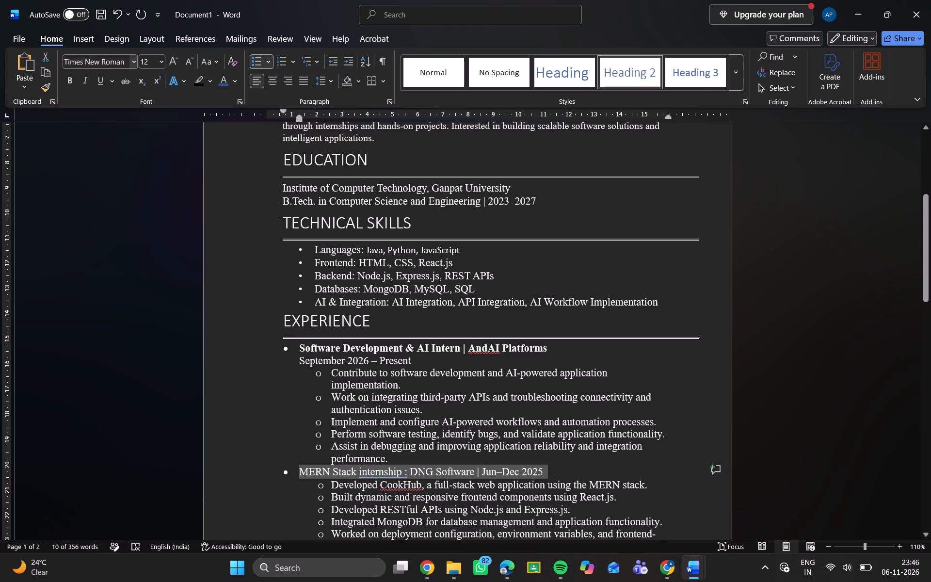
Insert an empty unbulleted line at font size 4 between the last AndAI Platforms bullet and the MERN Stack internship line.
{"action": "left_click", "coordinate": [435, 497]}
{"action": "scroll", "coordinate": [435, 497], "scroll_direction": "down", "scroll_amount": 2}
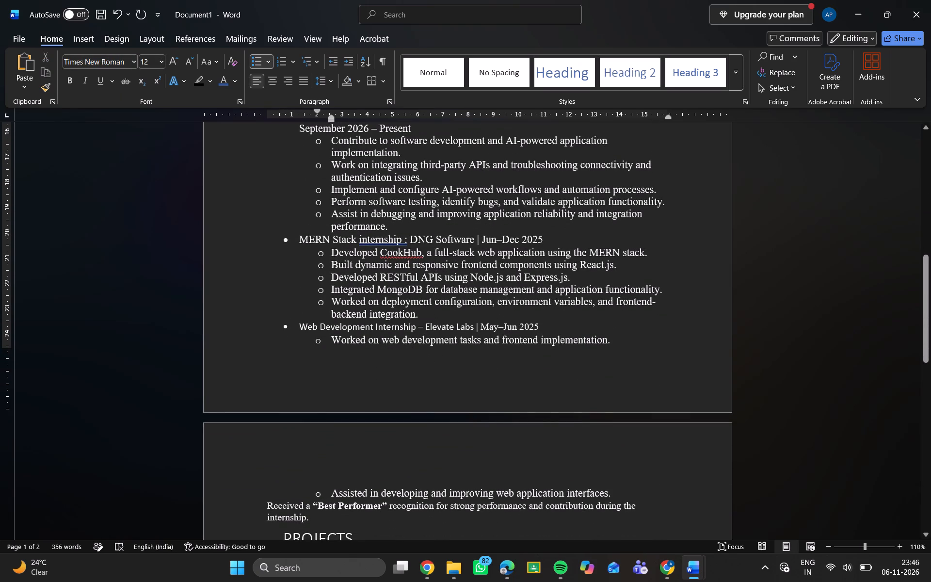
{"action": "left_click", "coordinate": [414, 225]}
{"action": "key", "text": "Return"}
{"action": "key", "text": "BackSpace"}
{"action": "key", "text": "BackSpace"}
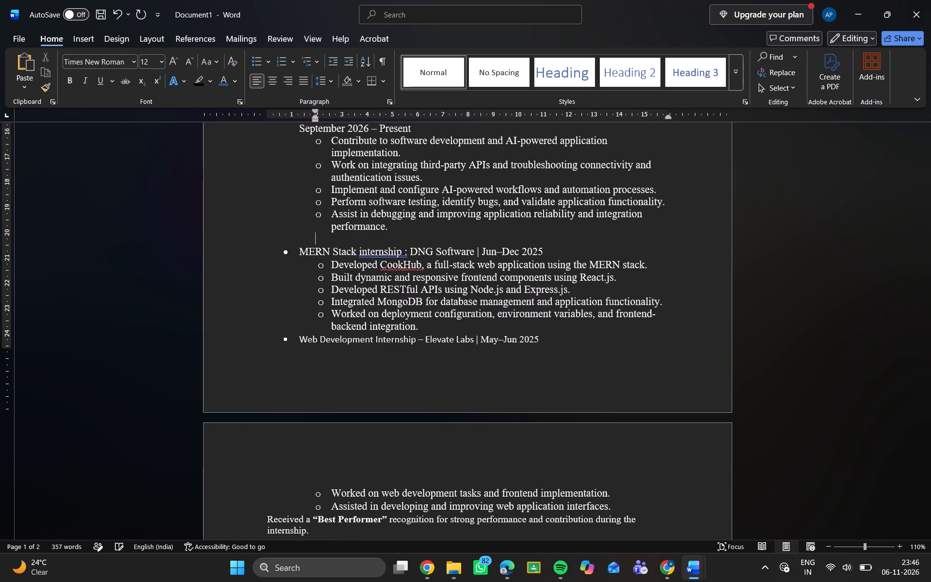
{"action": "key", "text": "BackSpace"}
{"action": "key", "text": "ctrl+shift+comma"}
{"action": "key", "text": "ctrl+shift+comma"}
{"action": "key", "text": "ctrl+shift+comma"}
{"action": "key", "text": "ctrl+shift+comma"}
{"action": "key", "text": "ctrl+shift+comma"}
{"action": "key", "text": "ctrl+shift+comma"}
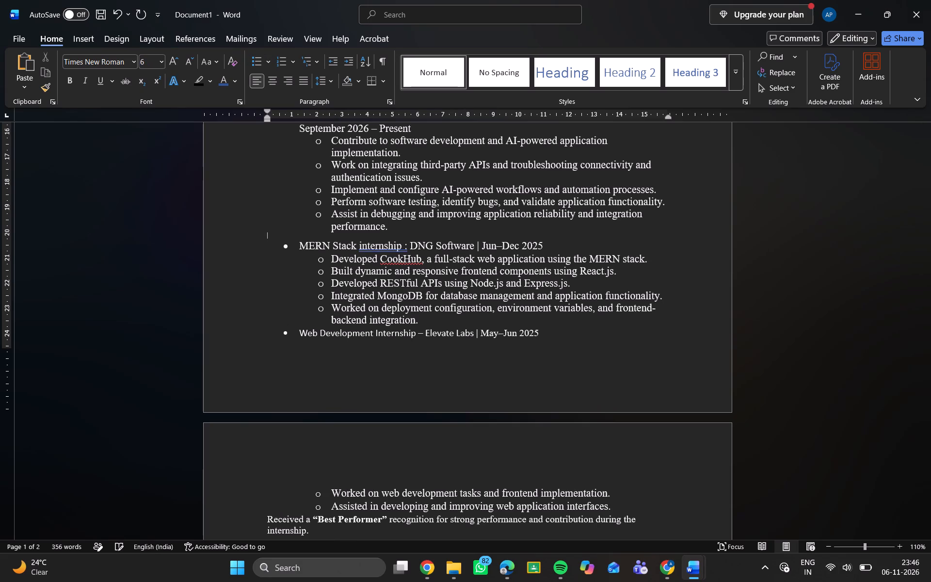
{"action": "key", "text": "ctrl+shift+comma"}
{"action": "key", "text": "ctrl+shift+comma"}
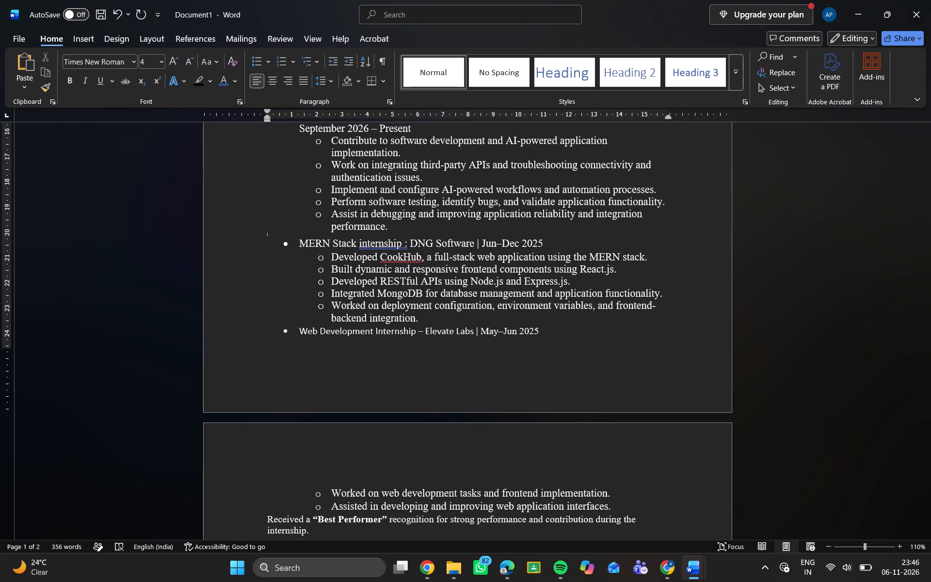
{"action": "left_click", "coordinate": [445, 319]}
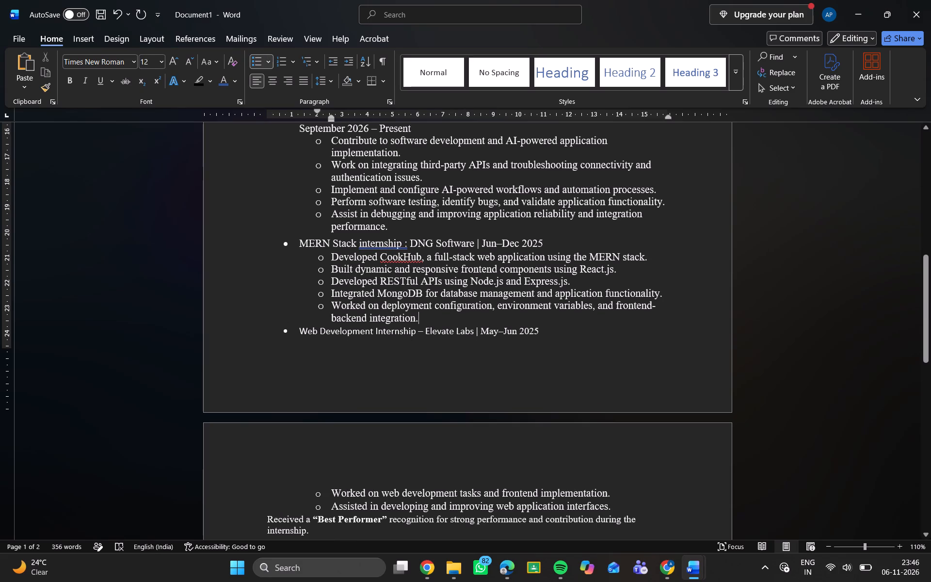
{"action": "scroll", "coordinate": [445, 319], "scroll_direction": "down", "scroll_amount": 2}
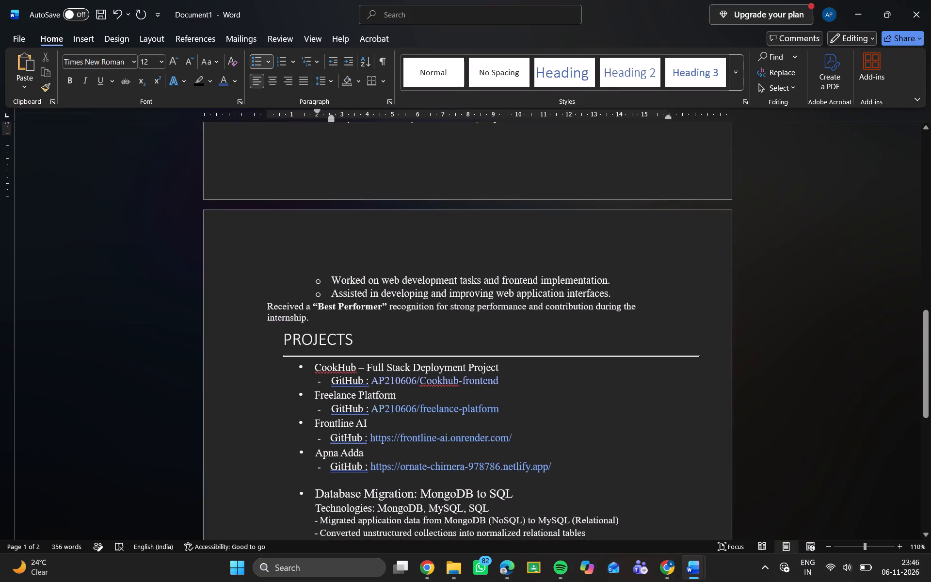
{"action": "left_click", "coordinate": [263, 306]}
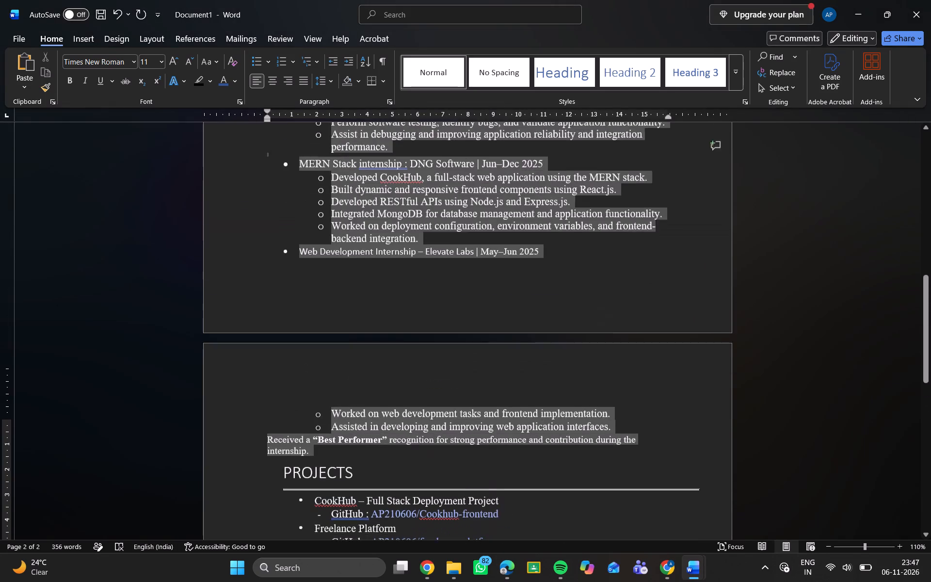
{"action": "left_click_drag", "start_coordinate": [314, 193], "coordinate": [331, 421]}
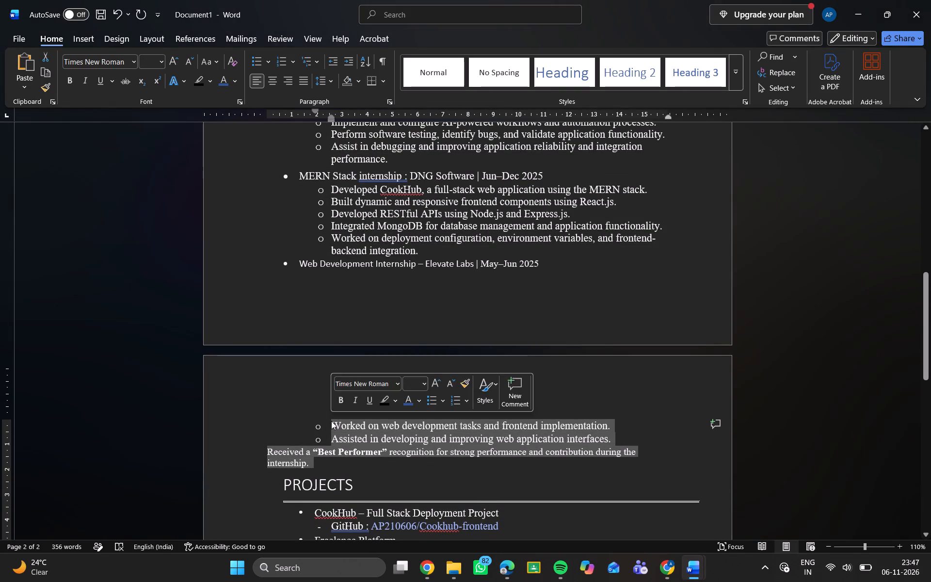
{"action": "key", "text": "ctrl+v"}
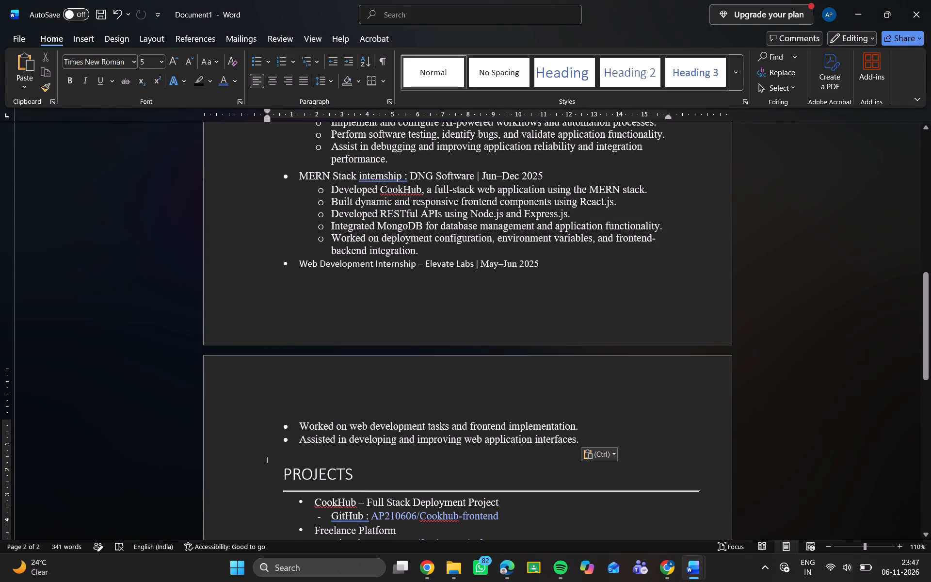
Demote only the "Worked on web development tasks" bullet to a second-level circle bullet, undoing any level change to the whole list.
{"action": "left_click", "coordinate": [298, 425]}
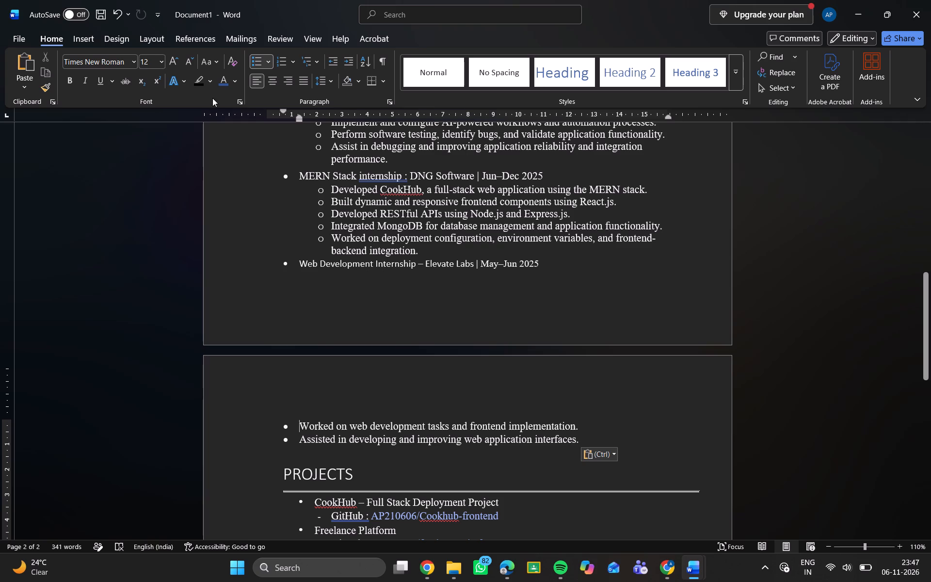
{"action": "left_click", "coordinate": [267, 64]}
{"action": "left_click", "coordinate": [268, 105]}
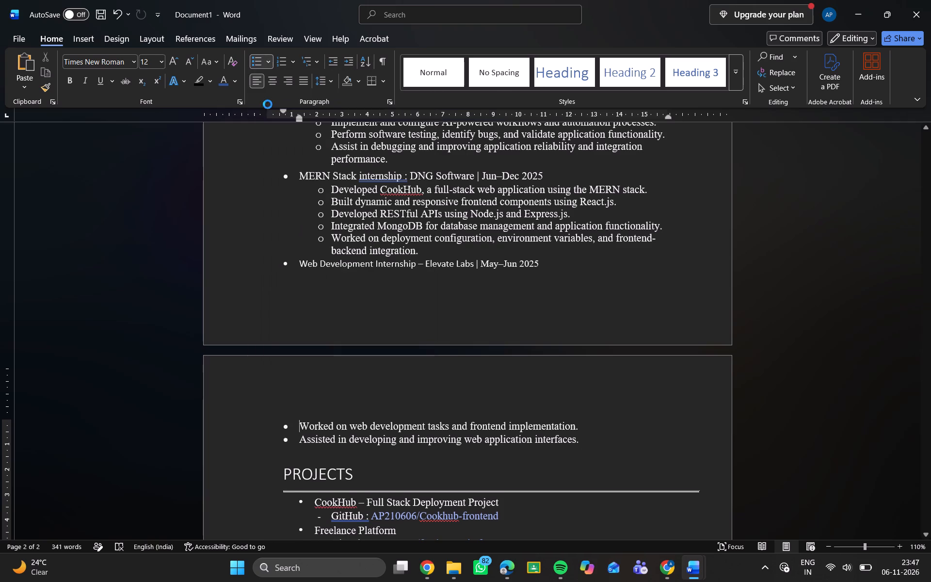
{"action": "key", "text": "Tab"}
{"action": "key", "text": "ctrl+z"}
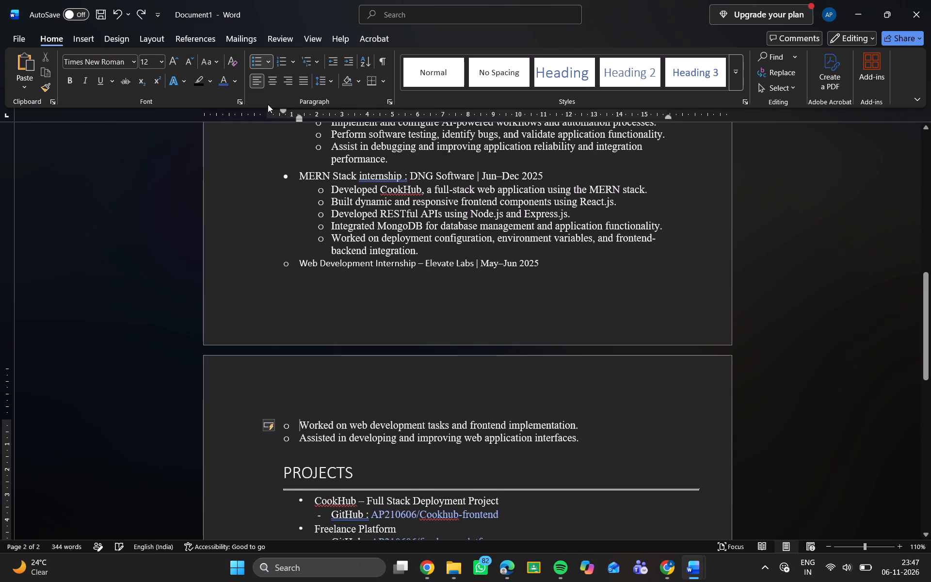
{"action": "key", "text": "ctrl+z"}
{"action": "key", "text": "Tab"}
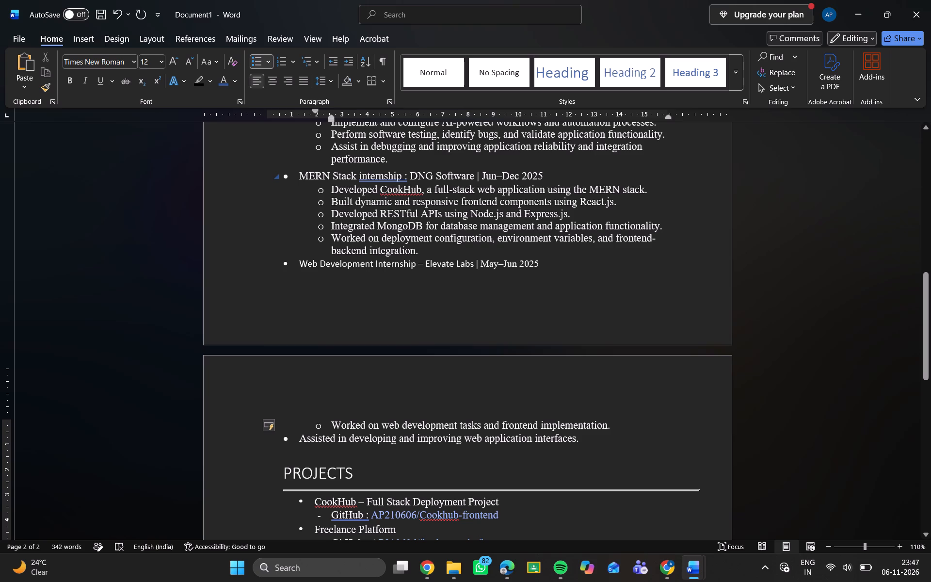
Turn the "Assisted in developing and improving web application interfaces" line into a second-level circle bullet matching the one above.
{"action": "key", "text": "Down"}
{"action": "key", "text": "Left"}
{"action": "key", "text": "Left"}
{"action": "key", "text": "Left"}
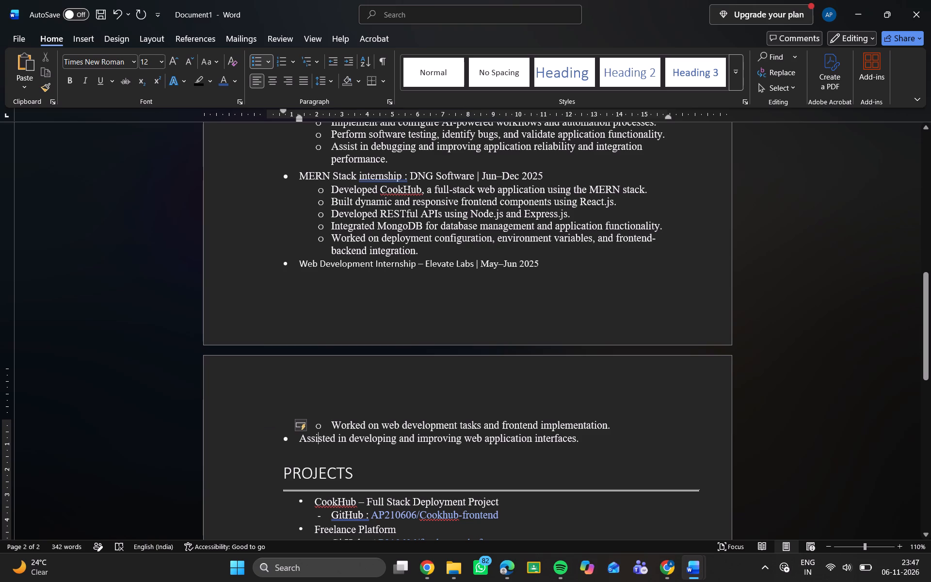
{"action": "key", "text": "Left"}
{"action": "key", "text": "Left"}
{"action": "key", "text": "Left"}
{"action": "key", "text": "Left"}
{"action": "key", "text": "BackSpace"}
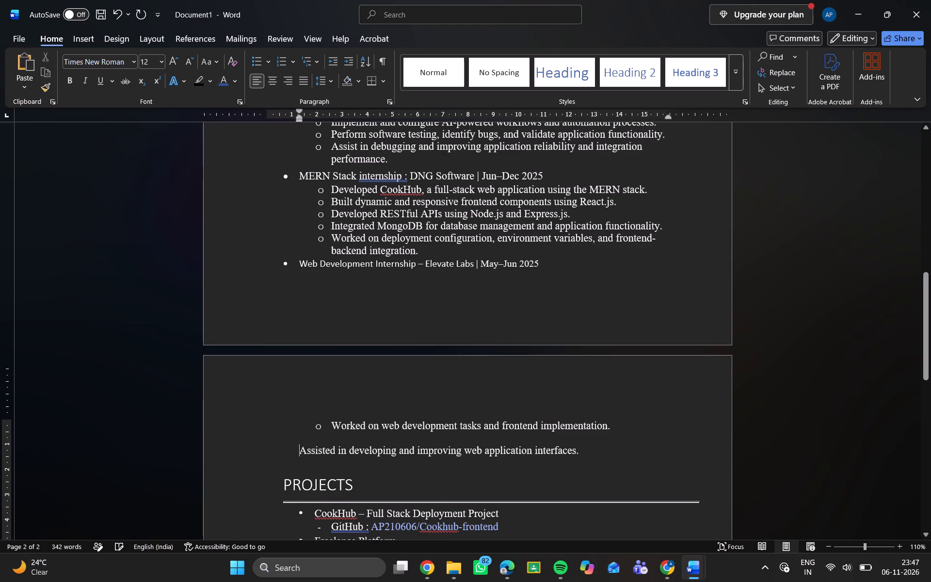
{"action": "key", "text": "BackSpace"}
{"action": "key", "text": "BackSpace"}
{"action": "key", "text": "Return"}
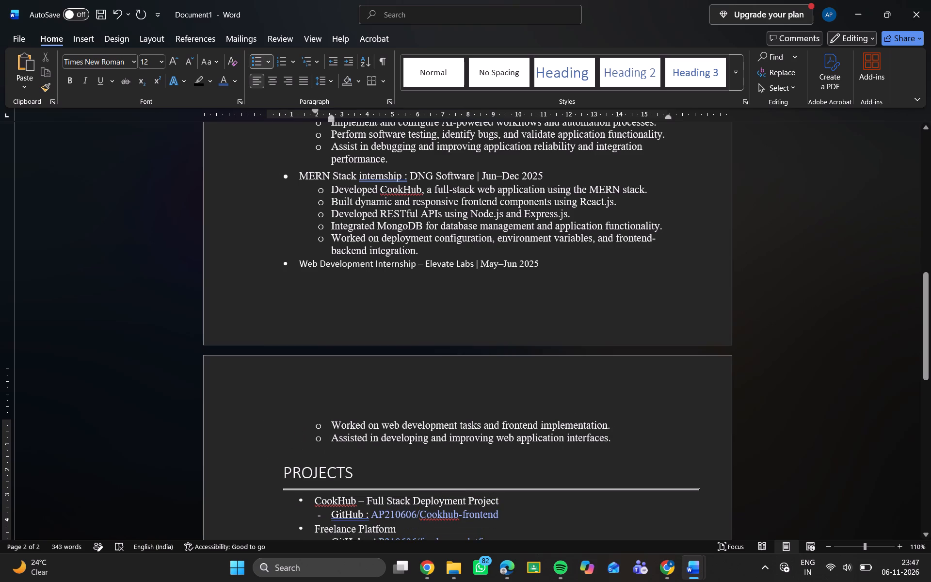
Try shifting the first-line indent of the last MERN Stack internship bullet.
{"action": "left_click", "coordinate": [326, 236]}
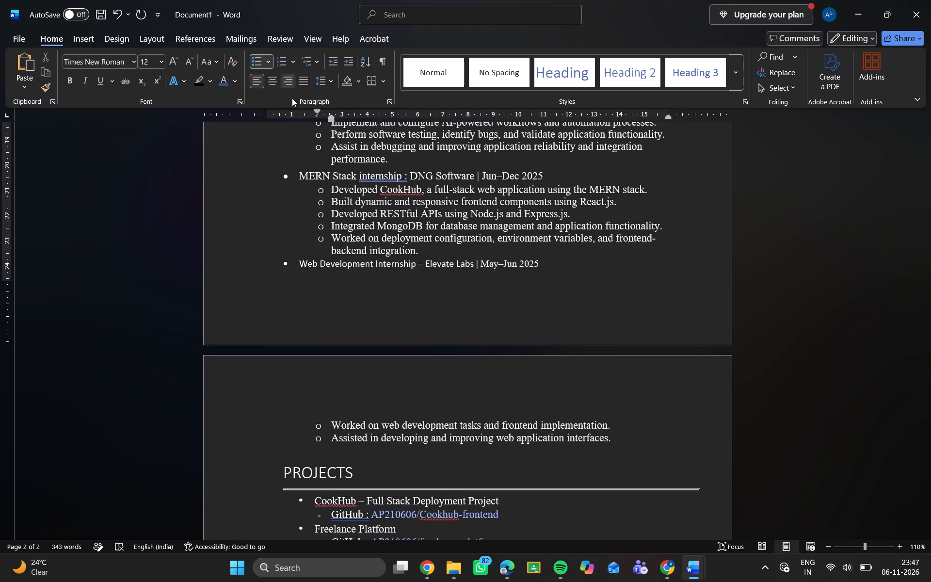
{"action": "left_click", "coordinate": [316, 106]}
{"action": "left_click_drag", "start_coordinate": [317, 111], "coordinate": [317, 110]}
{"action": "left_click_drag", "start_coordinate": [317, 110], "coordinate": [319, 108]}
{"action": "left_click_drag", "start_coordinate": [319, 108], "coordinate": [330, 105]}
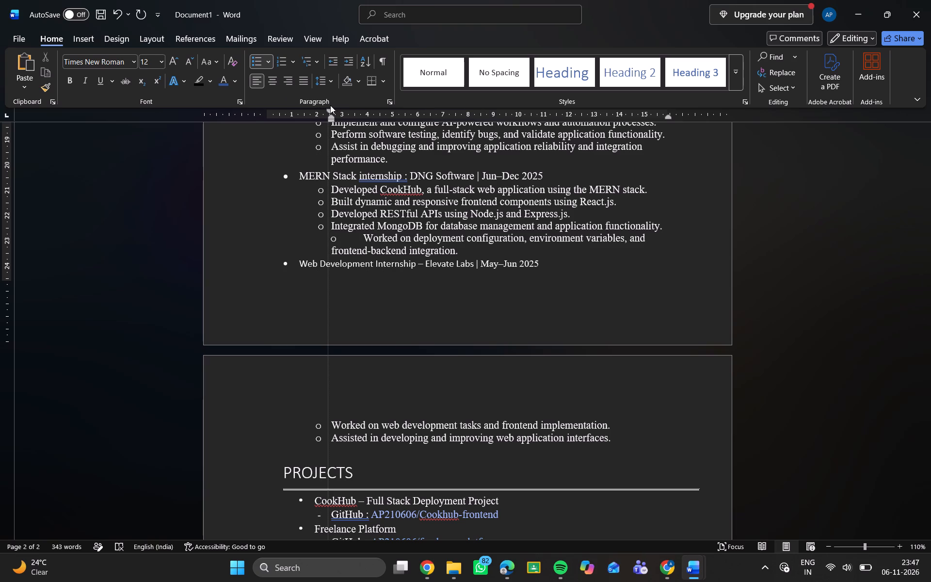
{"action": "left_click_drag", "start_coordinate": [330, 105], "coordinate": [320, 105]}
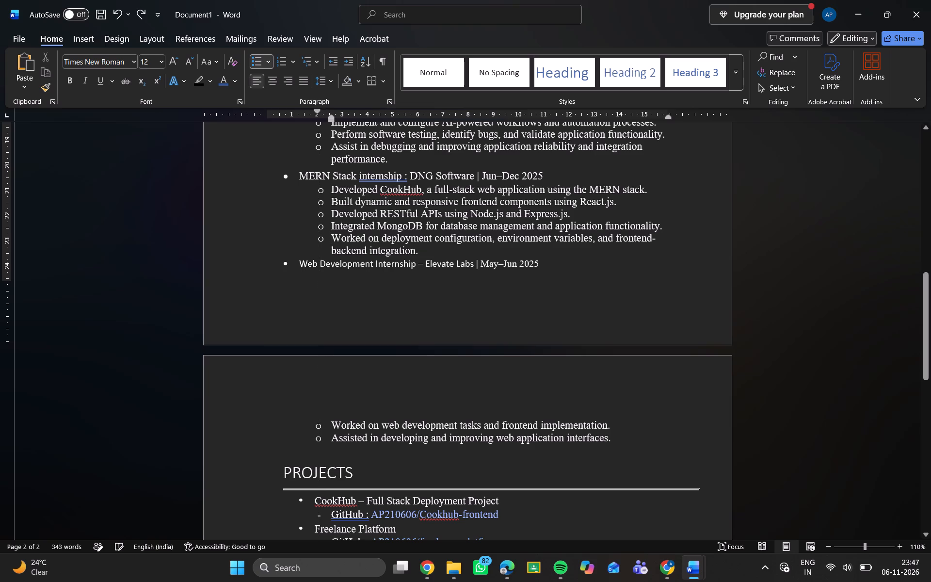
Adjust the first-line indent of both Elevate Labs bullets so their circle markers align with the MERN Stack bullets.
{"action": "left_click", "coordinate": [330, 415]}
{"action": "left_click", "coordinate": [313, 107]}
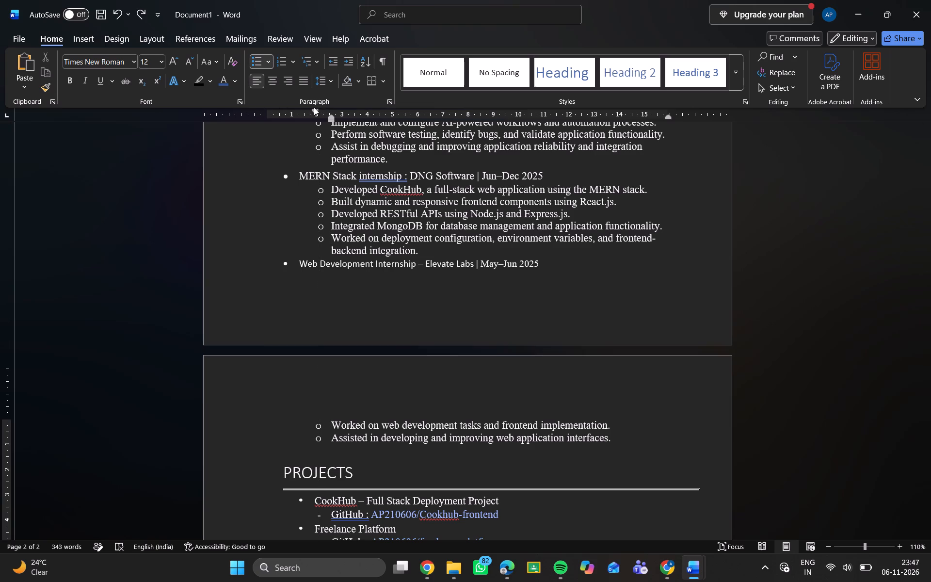
{"action": "left_click", "coordinate": [315, 110]}
{"action": "left_click", "coordinate": [314, 441]}
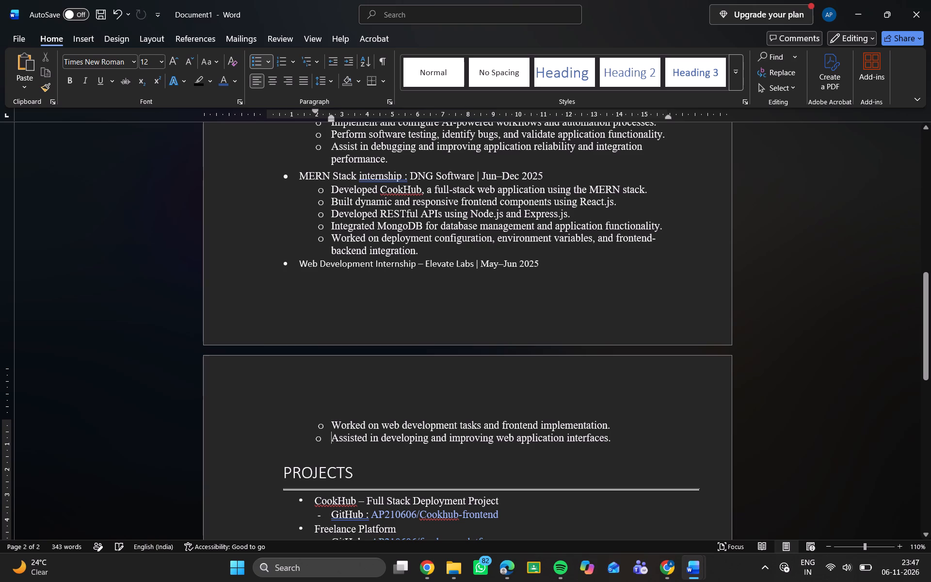
{"action": "left_click", "coordinate": [314, 109]}
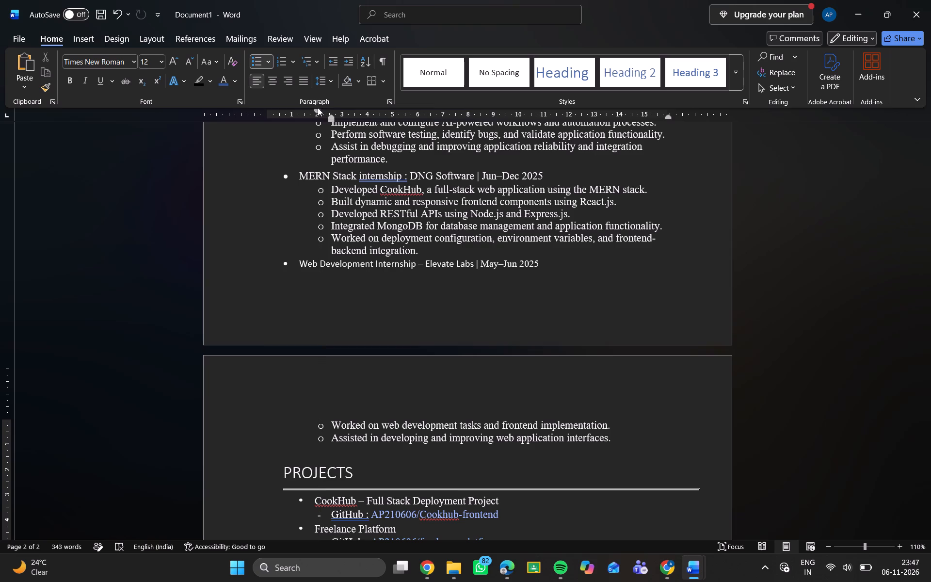
{"action": "scroll", "coordinate": [355, 388], "scroll_direction": "up", "scroll_amount": 3}
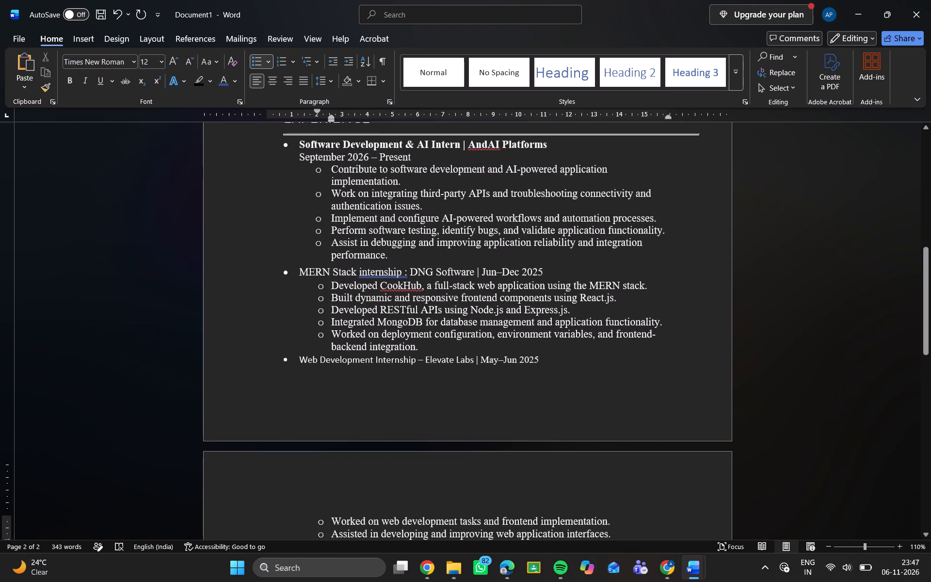